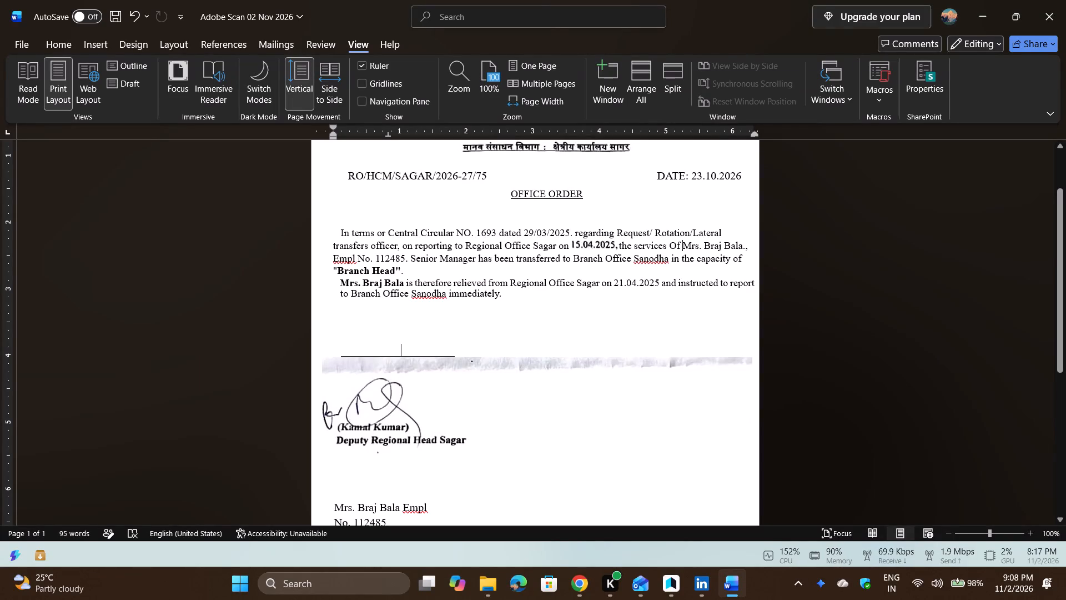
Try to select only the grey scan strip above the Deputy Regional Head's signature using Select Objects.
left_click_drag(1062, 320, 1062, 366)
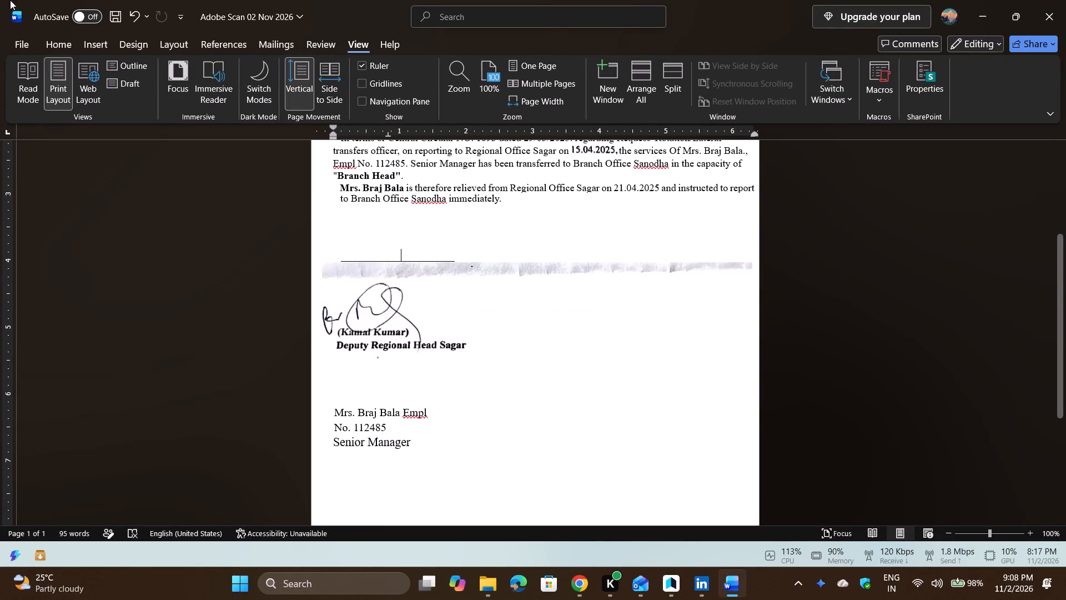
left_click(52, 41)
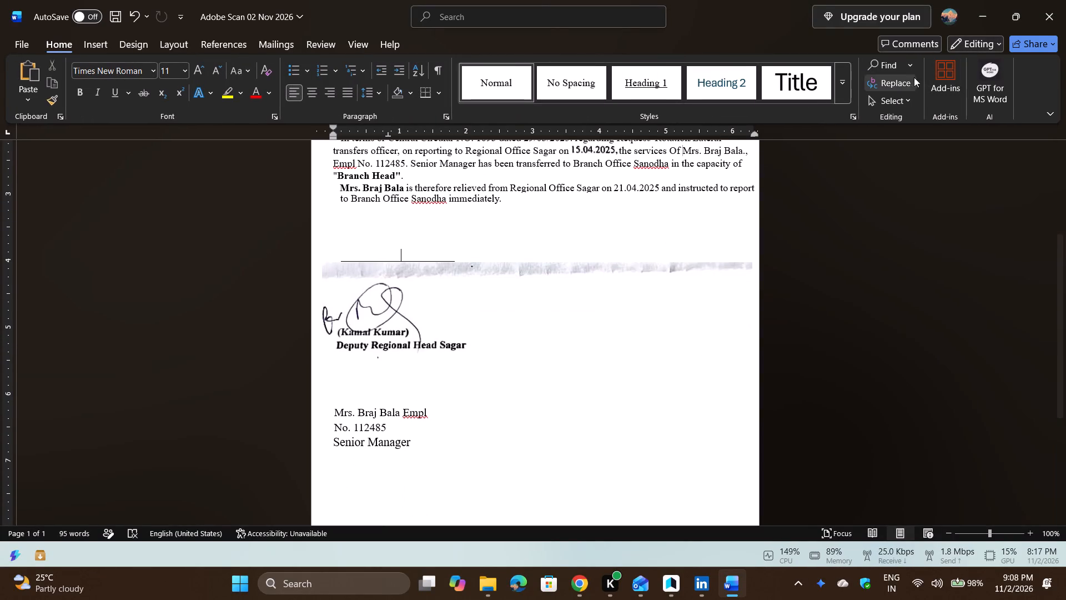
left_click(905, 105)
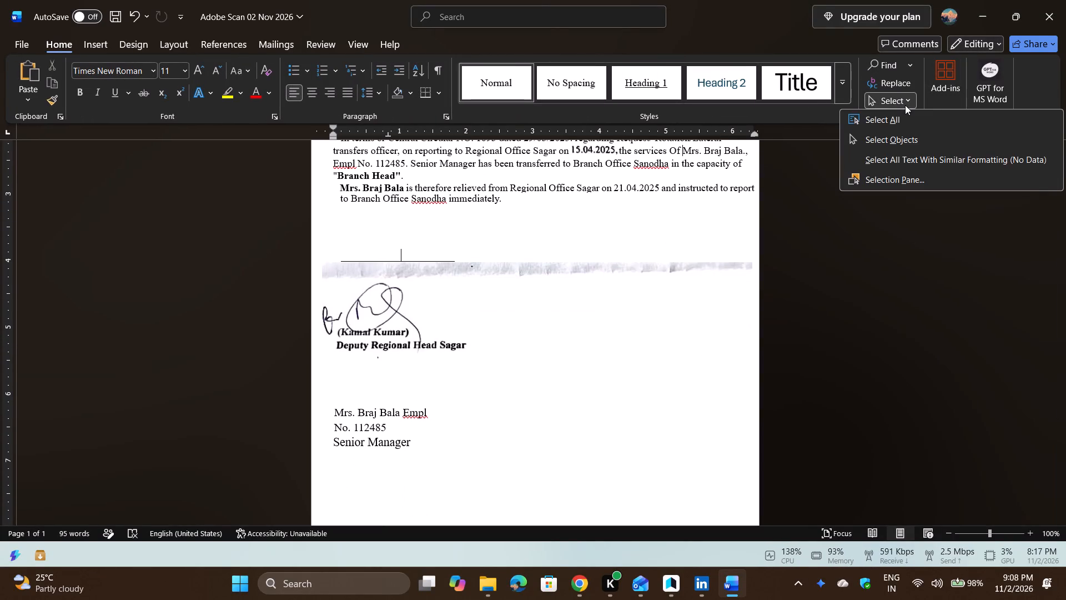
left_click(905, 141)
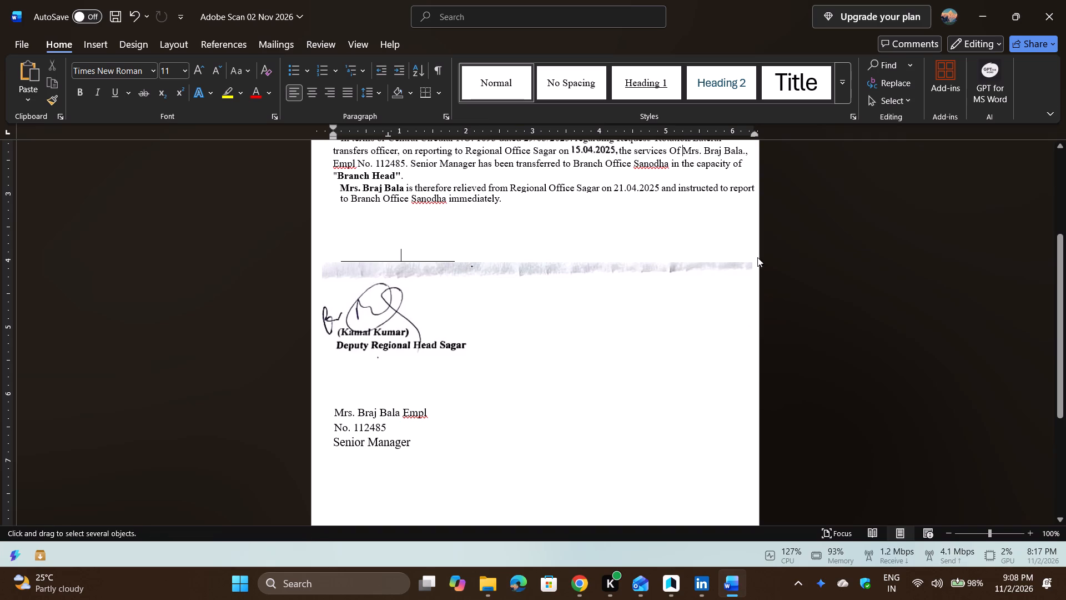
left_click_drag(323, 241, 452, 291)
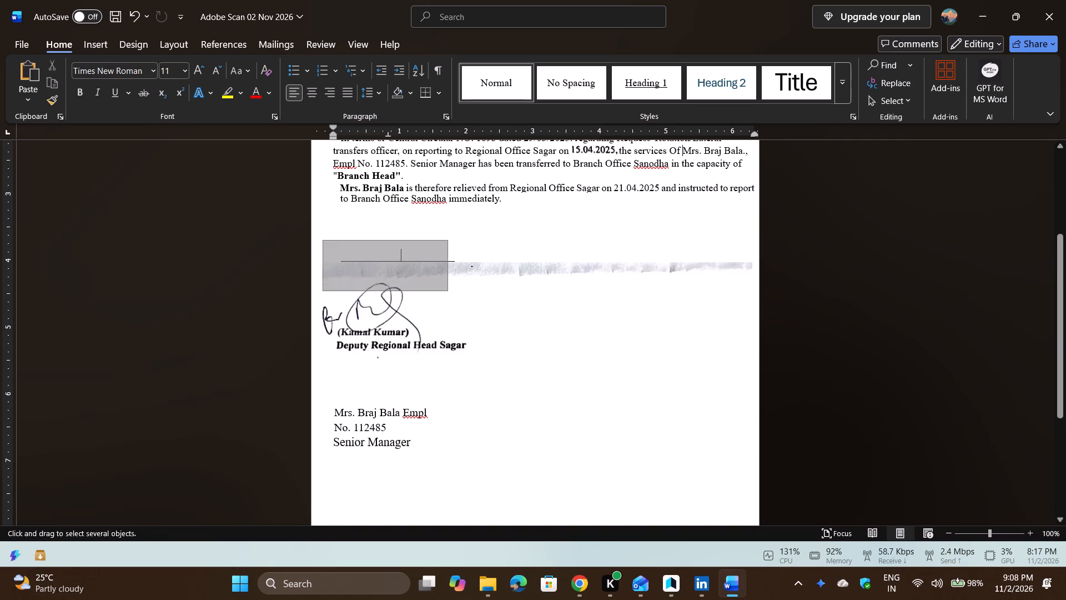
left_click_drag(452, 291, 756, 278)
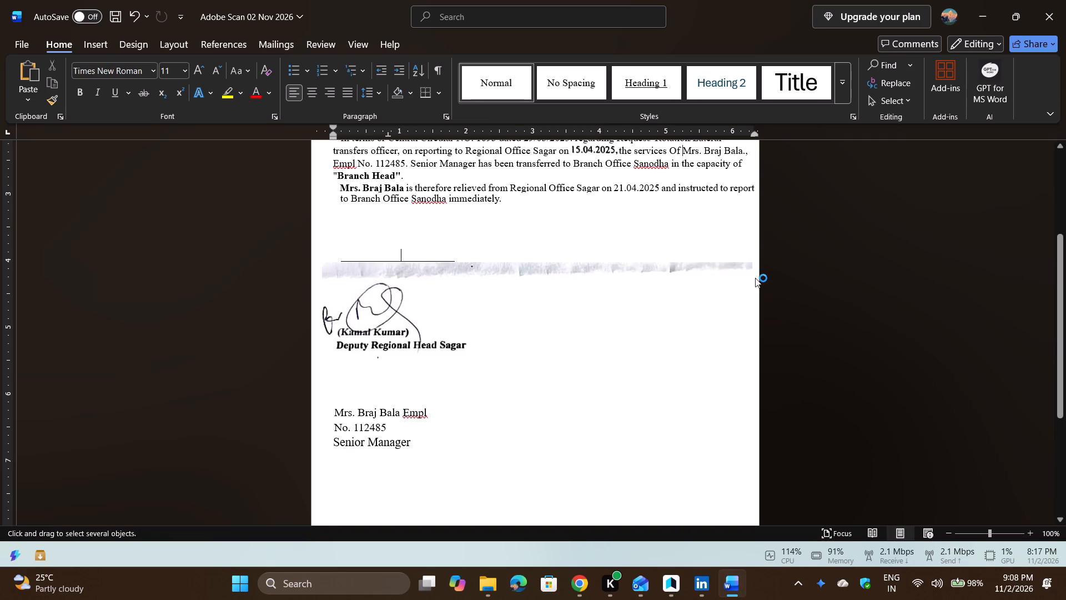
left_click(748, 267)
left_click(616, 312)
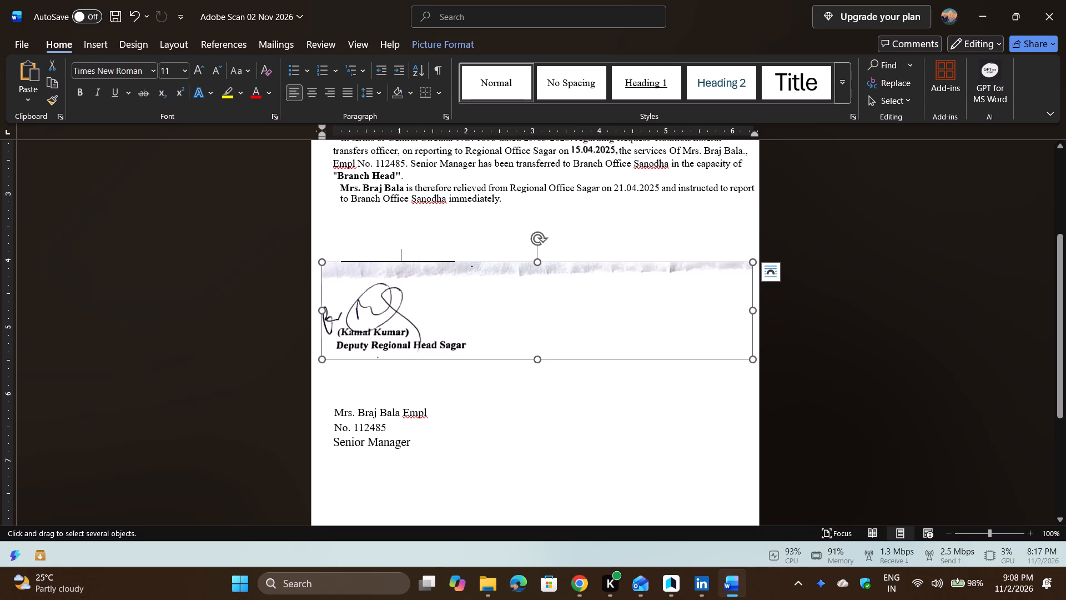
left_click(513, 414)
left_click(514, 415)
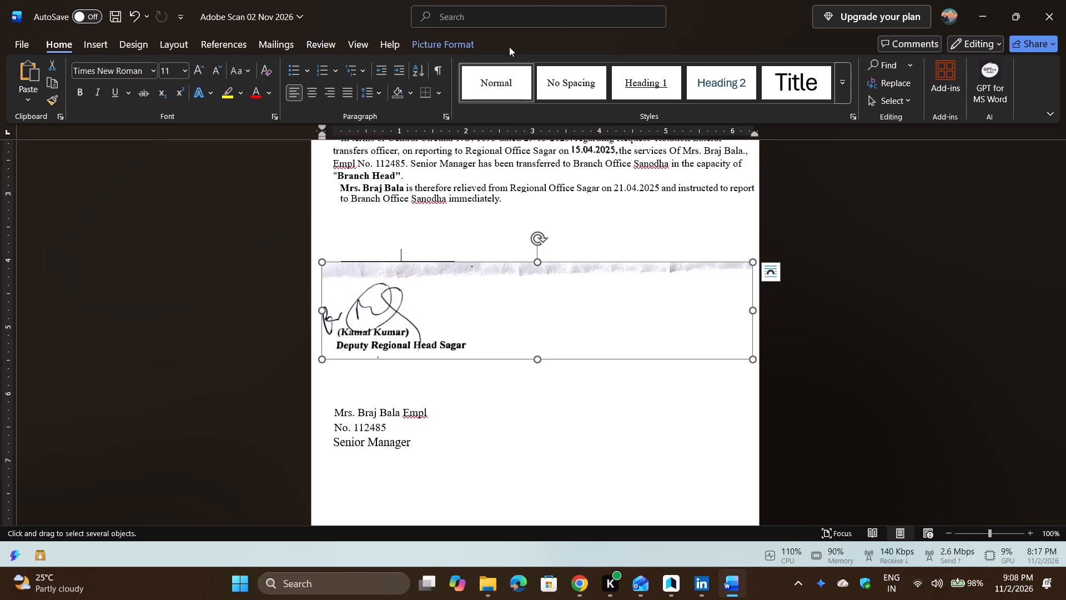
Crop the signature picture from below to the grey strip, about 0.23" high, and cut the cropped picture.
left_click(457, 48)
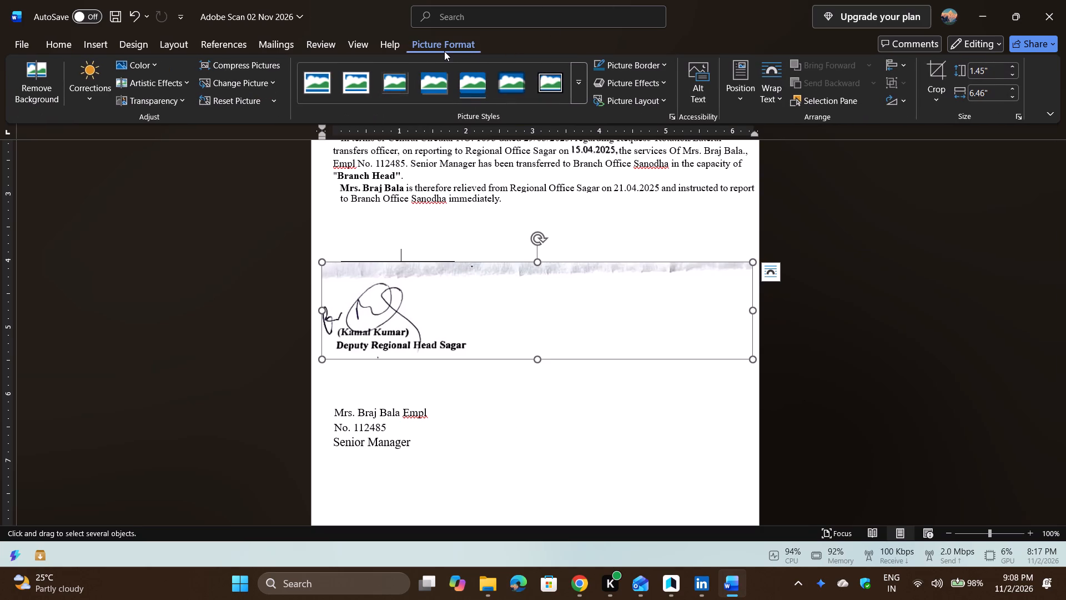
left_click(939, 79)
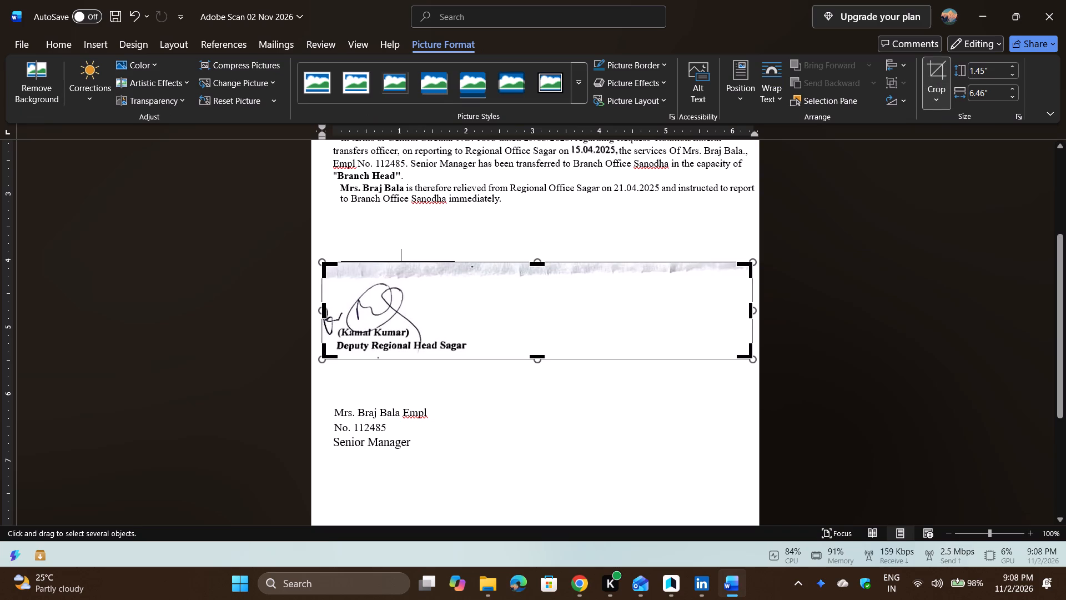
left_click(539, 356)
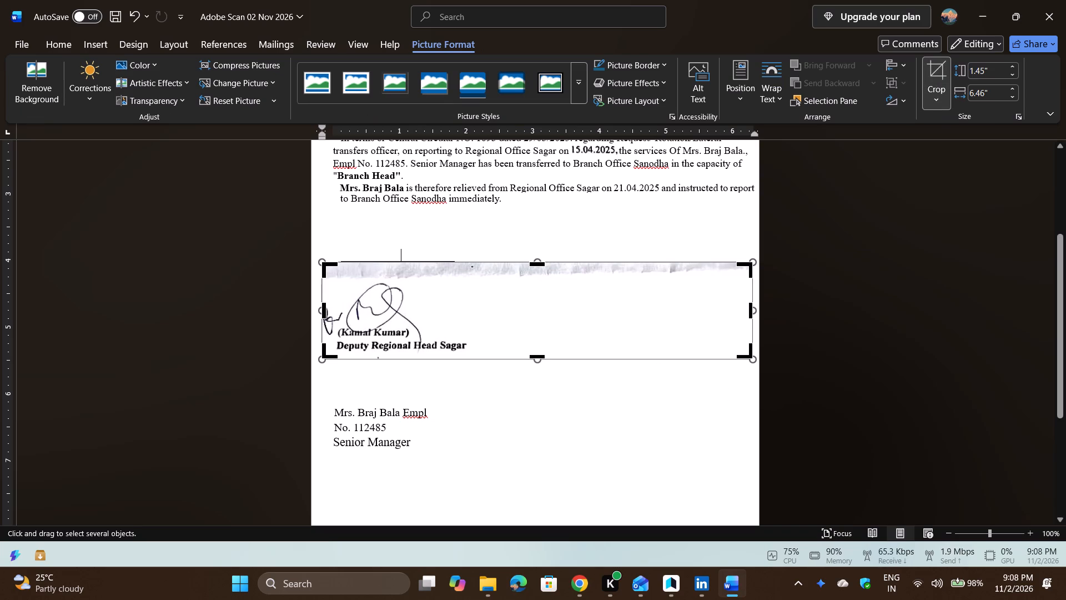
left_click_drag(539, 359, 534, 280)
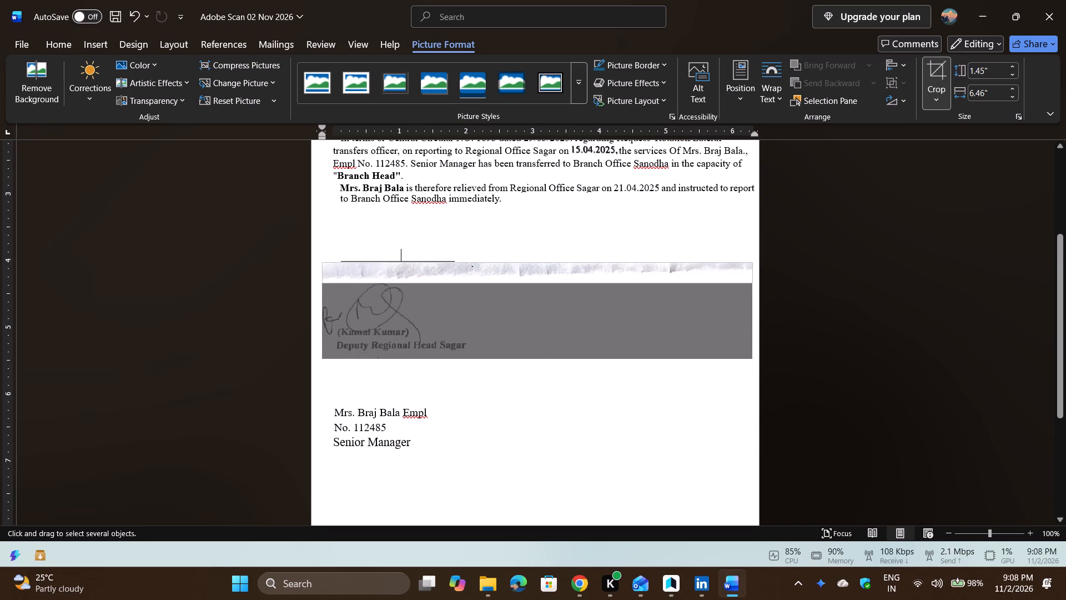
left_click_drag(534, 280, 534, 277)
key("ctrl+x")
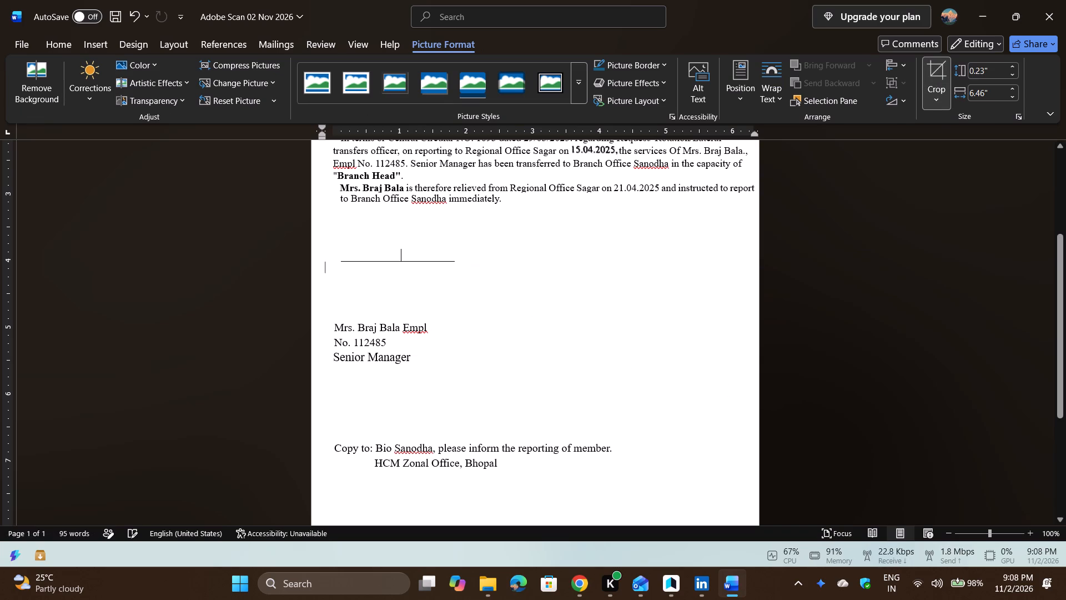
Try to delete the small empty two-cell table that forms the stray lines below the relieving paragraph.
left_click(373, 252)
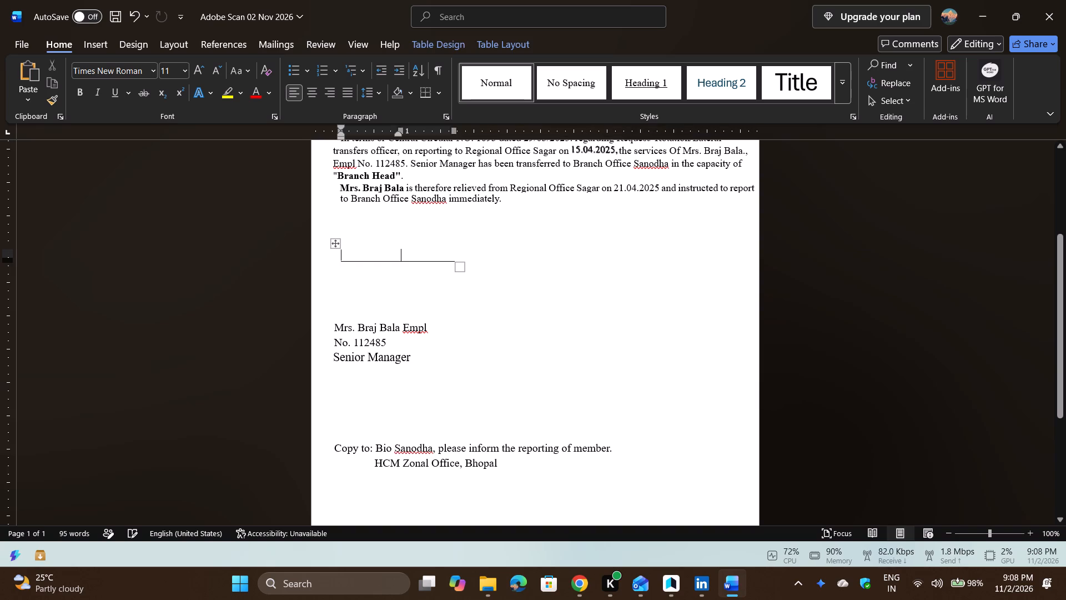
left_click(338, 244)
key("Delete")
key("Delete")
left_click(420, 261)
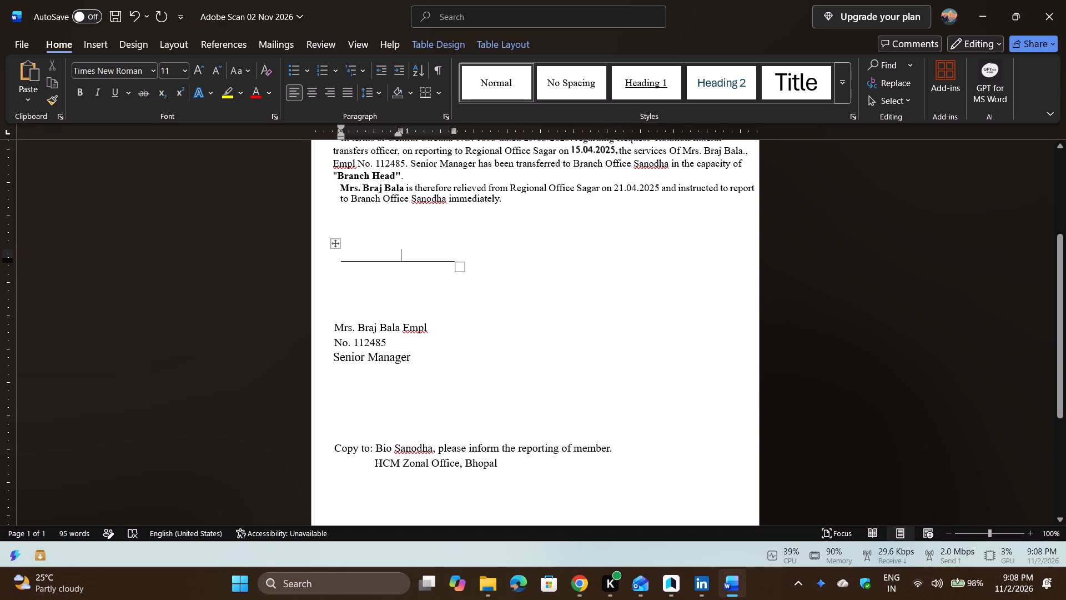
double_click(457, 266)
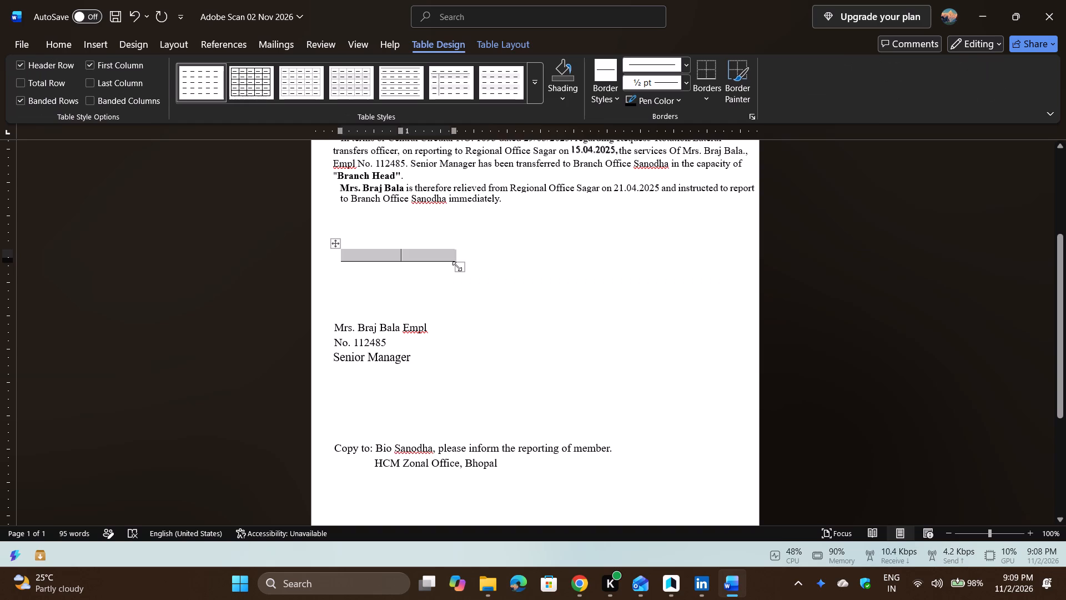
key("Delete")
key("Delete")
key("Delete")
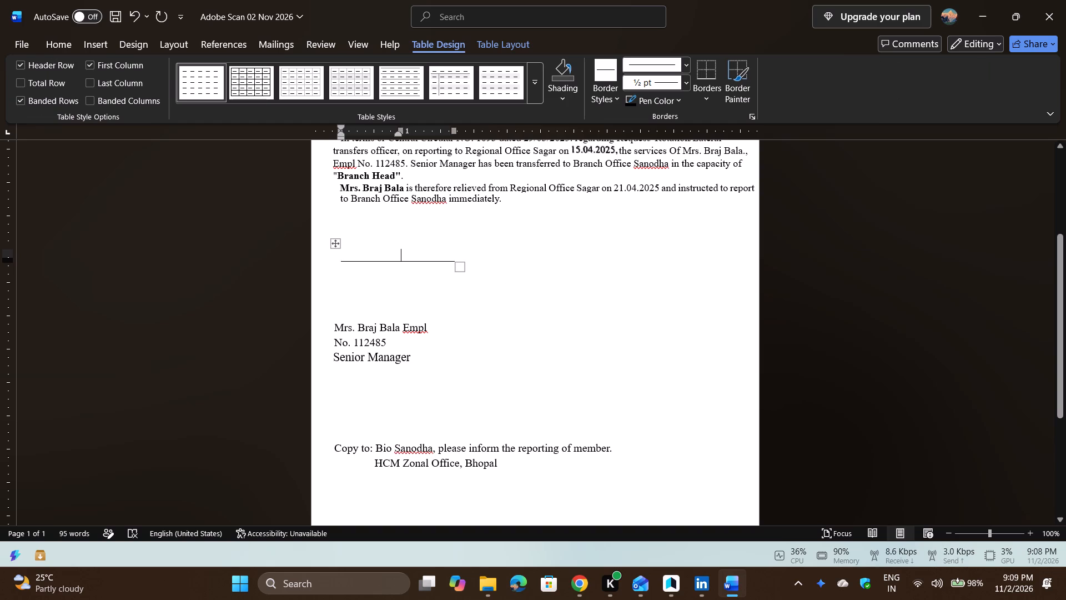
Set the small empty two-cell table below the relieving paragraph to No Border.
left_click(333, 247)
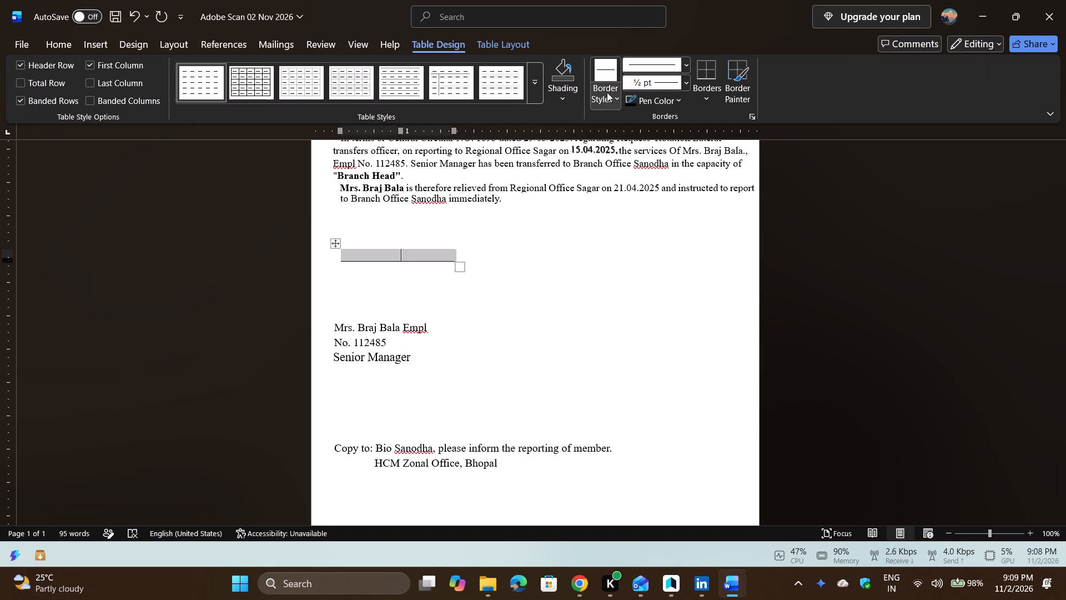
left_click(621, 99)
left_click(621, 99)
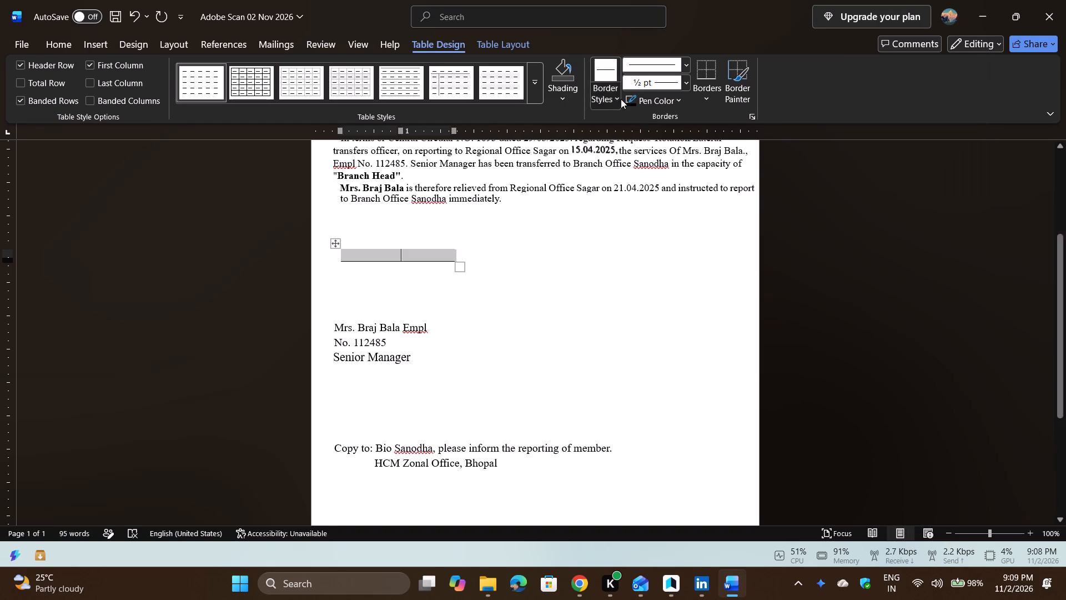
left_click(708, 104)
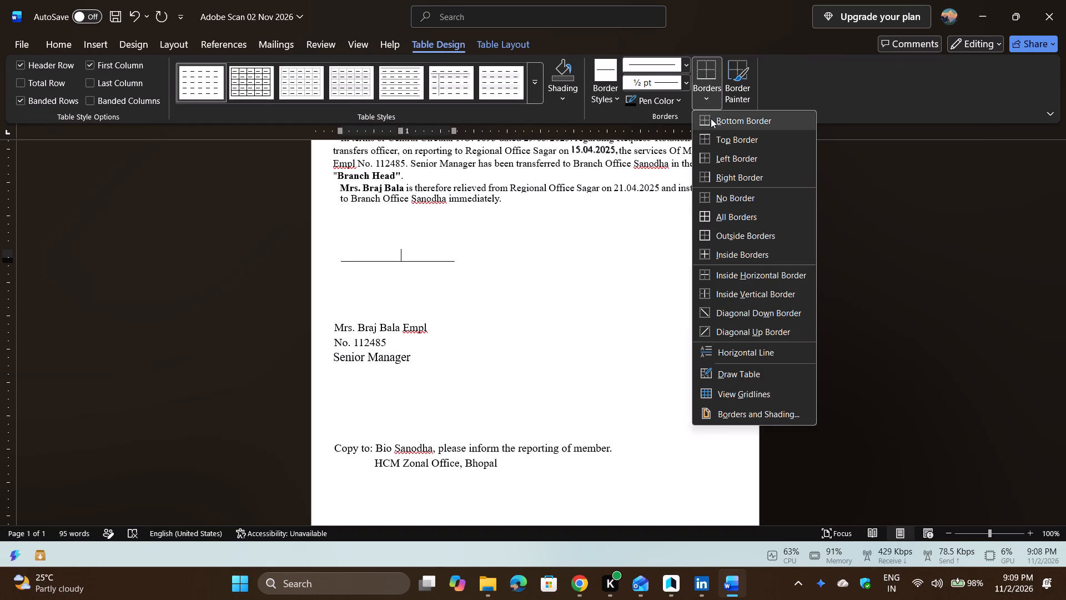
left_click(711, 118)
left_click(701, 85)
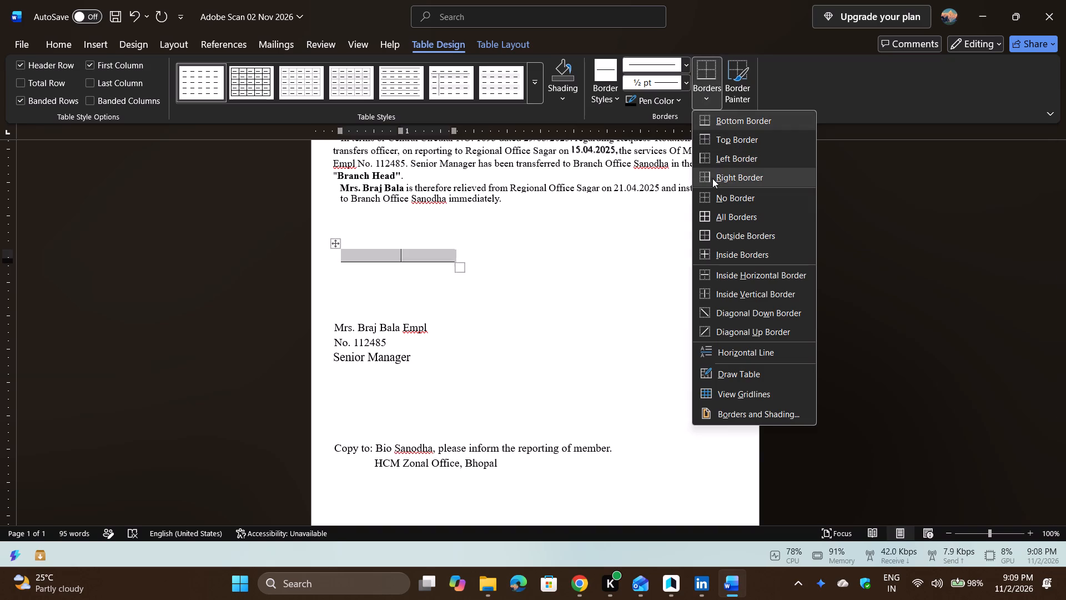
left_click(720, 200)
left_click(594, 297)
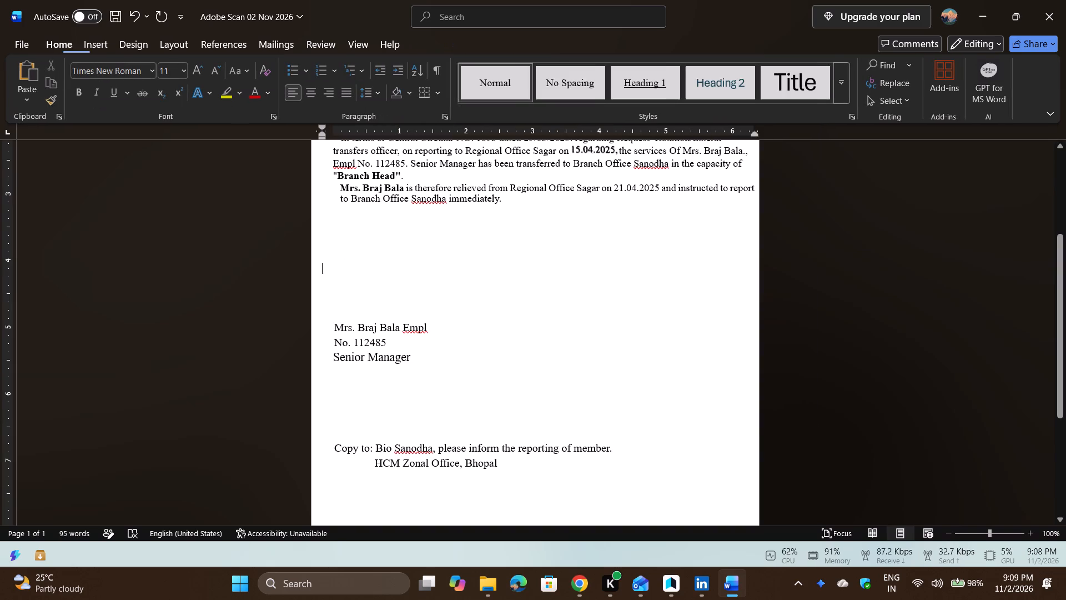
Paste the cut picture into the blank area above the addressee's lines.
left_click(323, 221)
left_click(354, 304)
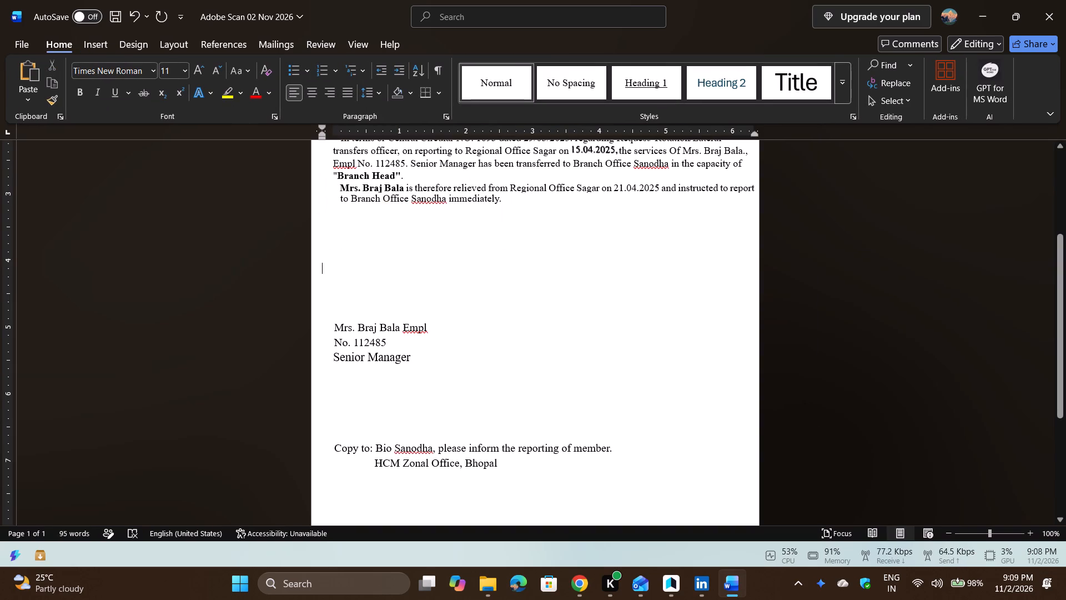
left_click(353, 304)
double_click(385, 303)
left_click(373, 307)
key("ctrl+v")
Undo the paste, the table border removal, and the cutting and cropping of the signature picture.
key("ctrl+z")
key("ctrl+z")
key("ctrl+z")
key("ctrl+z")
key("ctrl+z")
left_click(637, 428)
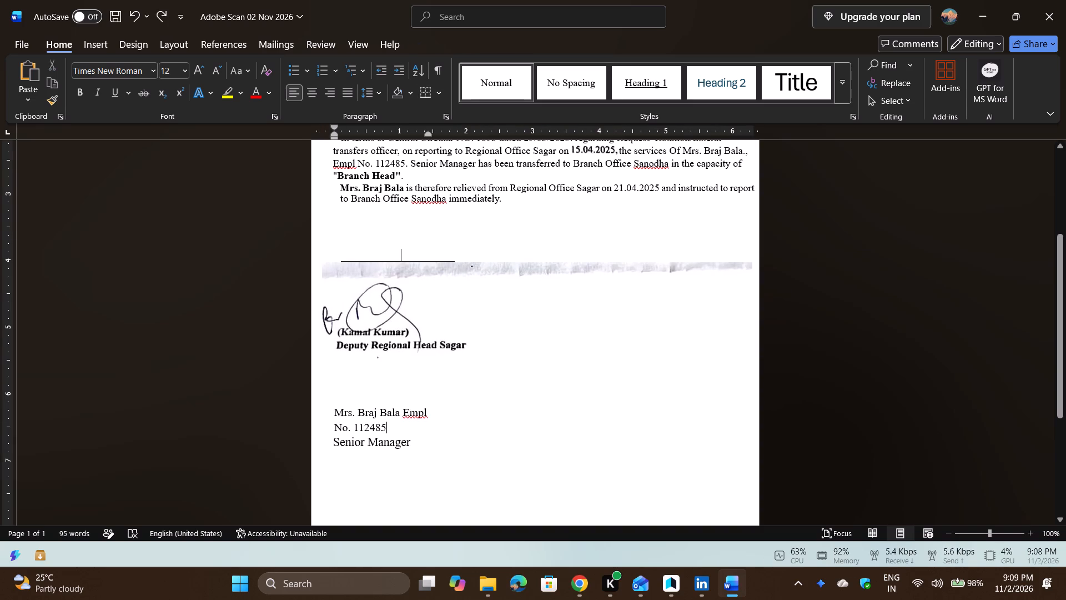
Crop the grey scan strip off the upper edge of the signature picture, keeping the signature and designation.
left_click(522, 286)
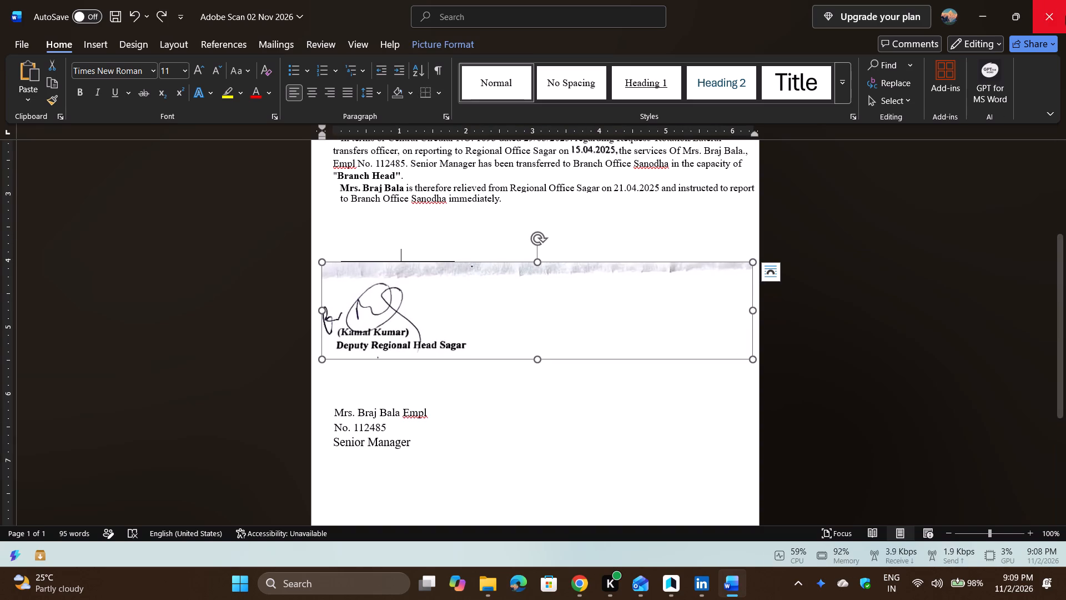
left_click(457, 42)
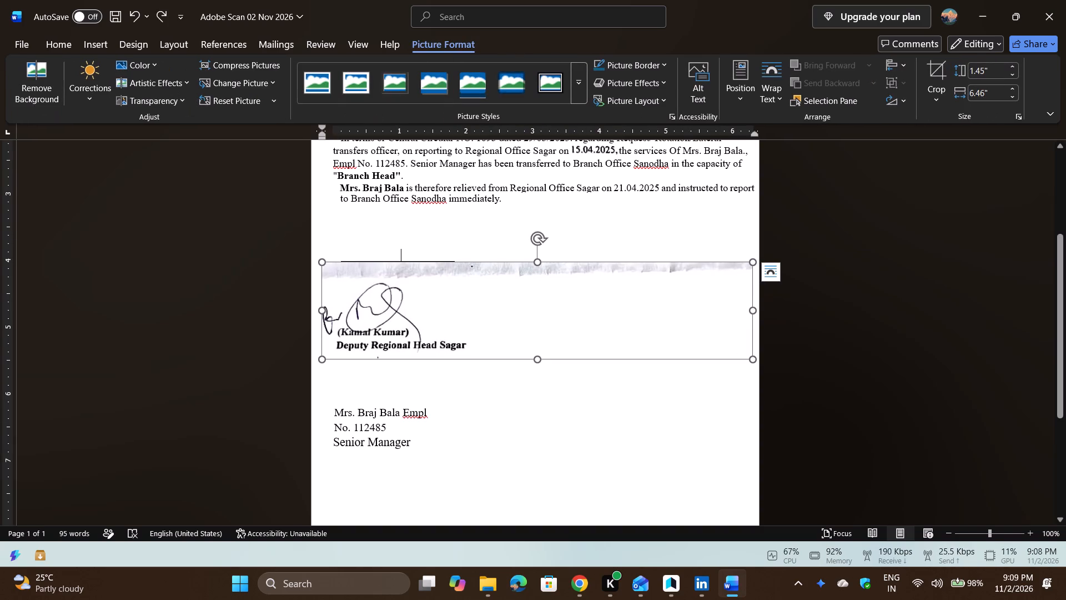
left_click(536, 263)
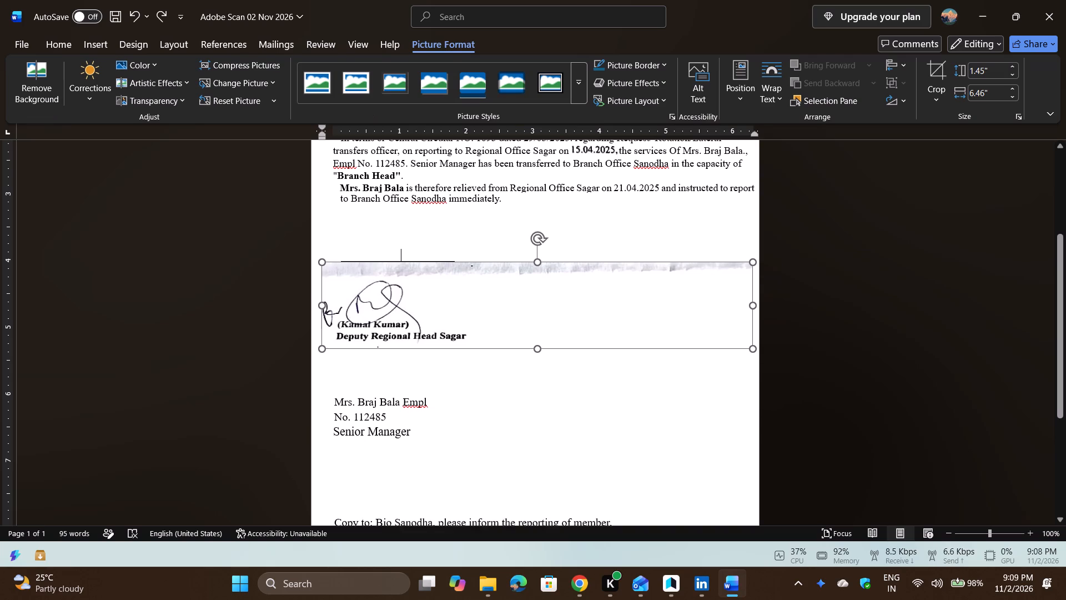
left_click(340, 266)
left_click(941, 81)
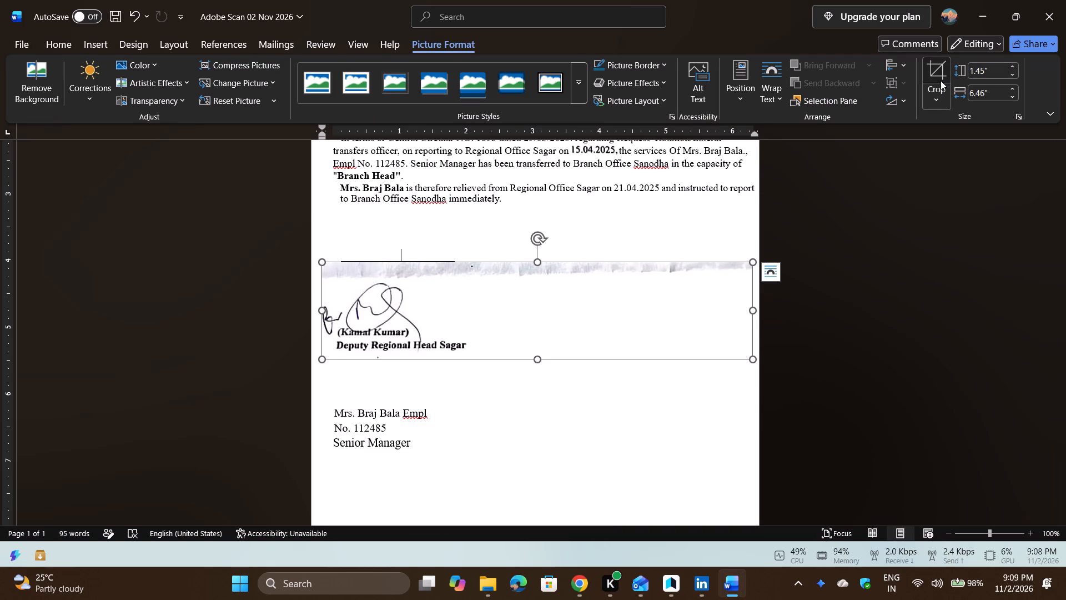
left_click(541, 261)
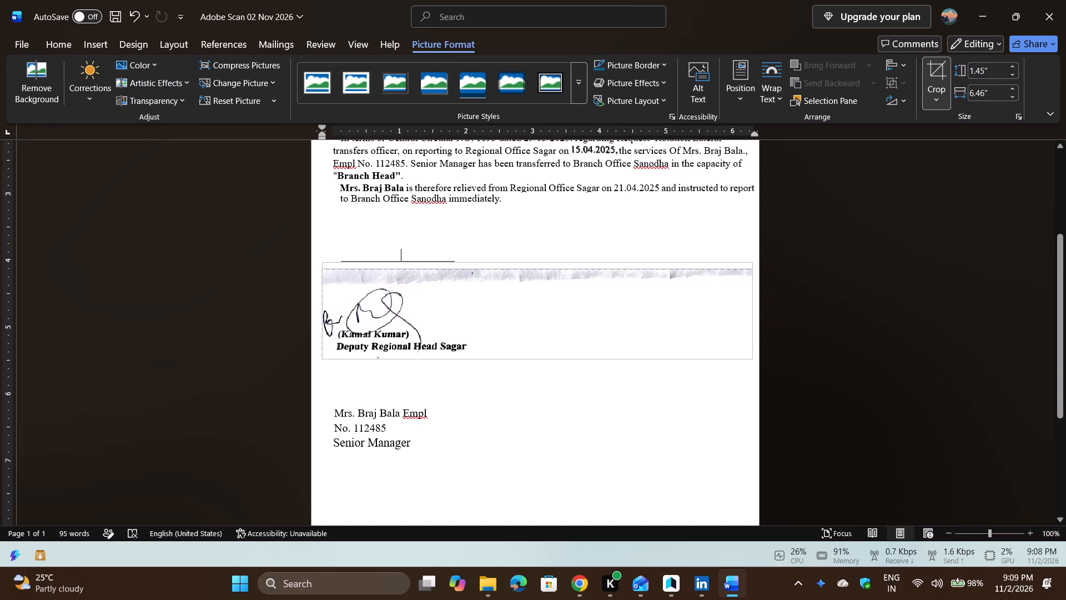
left_click_drag(746, 261, 743, 279)
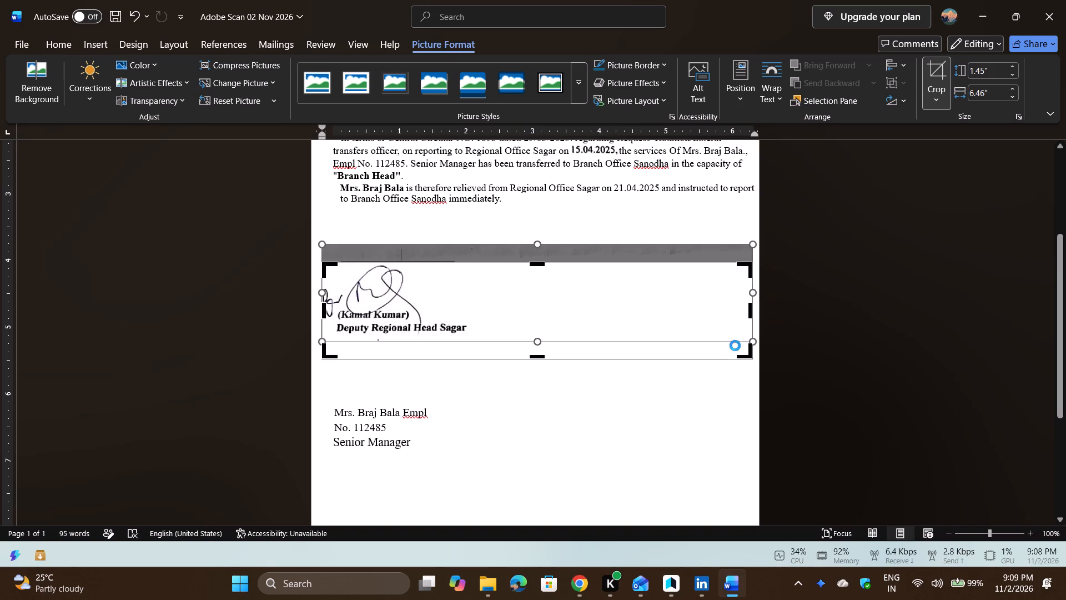
Cut the cropped signature picture out of the document.
key("ctrl+x")
Set the whole small two-cell table below the relieving paragraph to No Border.
left_click(388, 270)
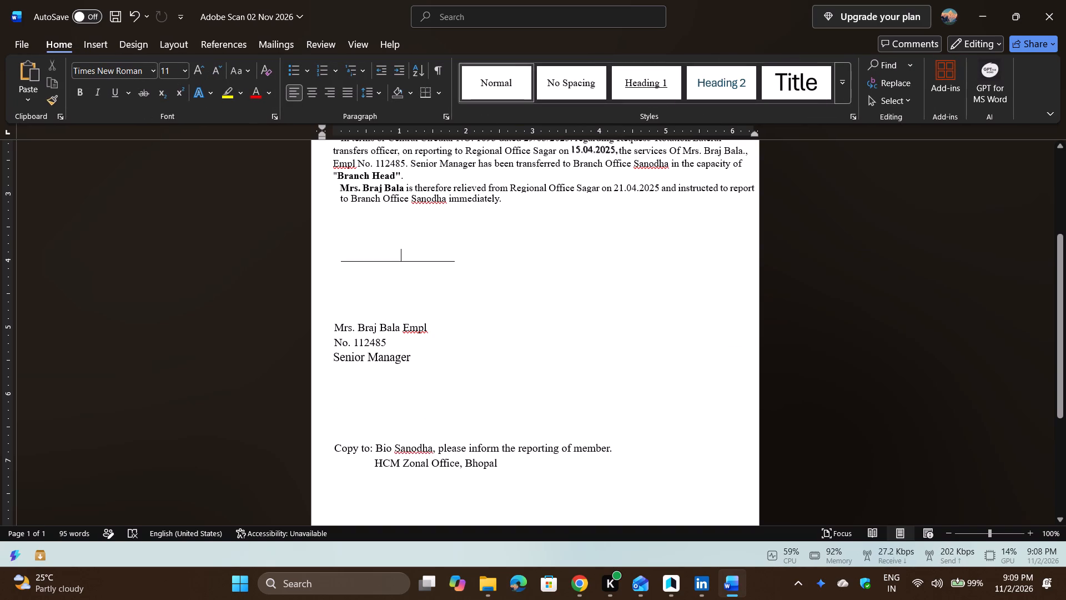
left_click(389, 262)
left_click(389, 259)
left_click(389, 259)
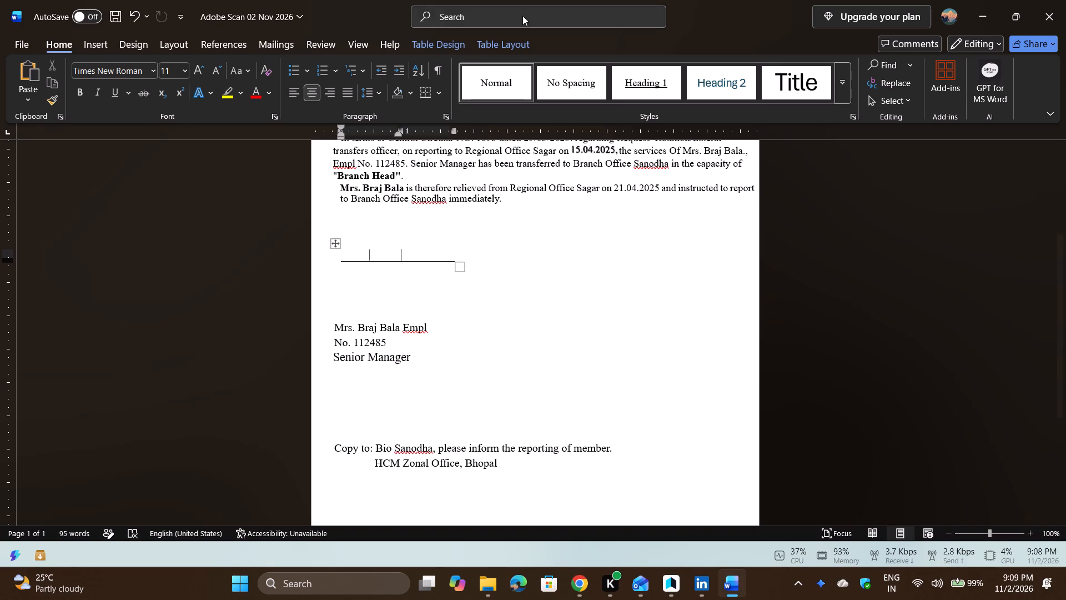
left_click(519, 37)
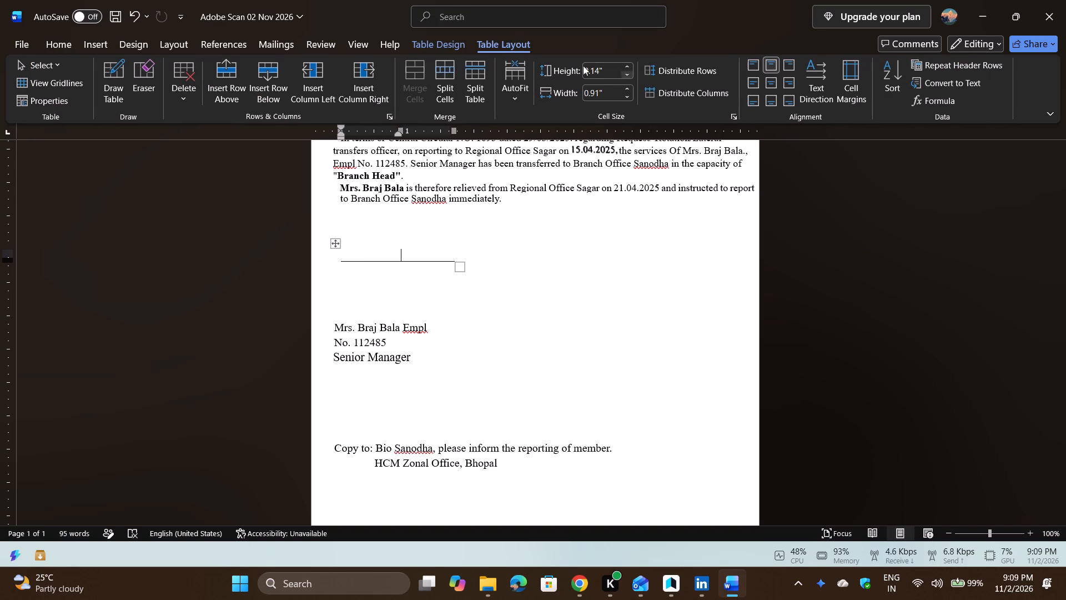
left_click(451, 46)
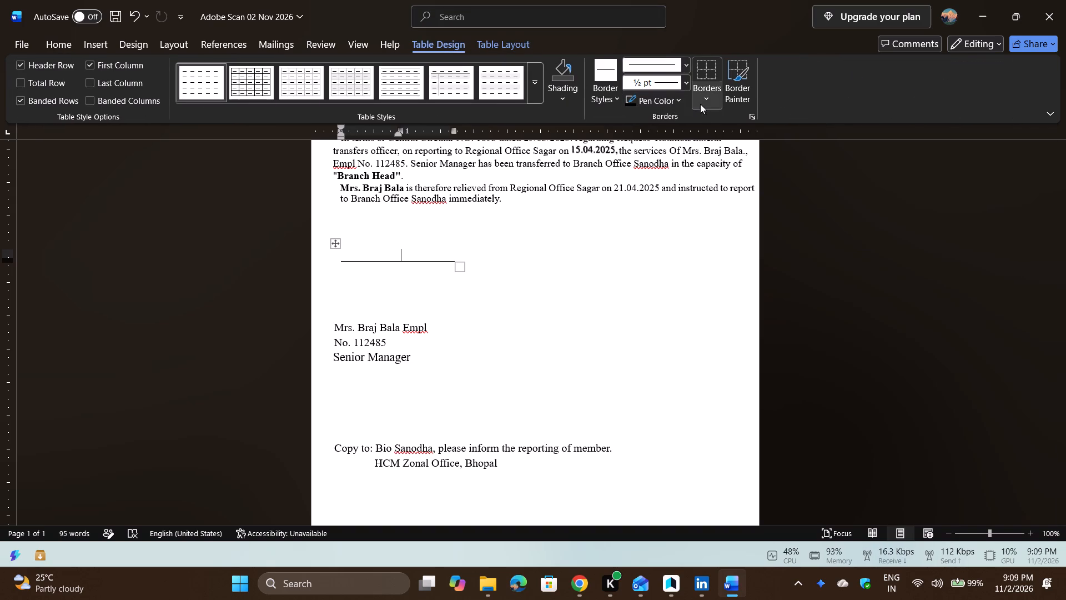
left_click(701, 102)
left_click(714, 198)
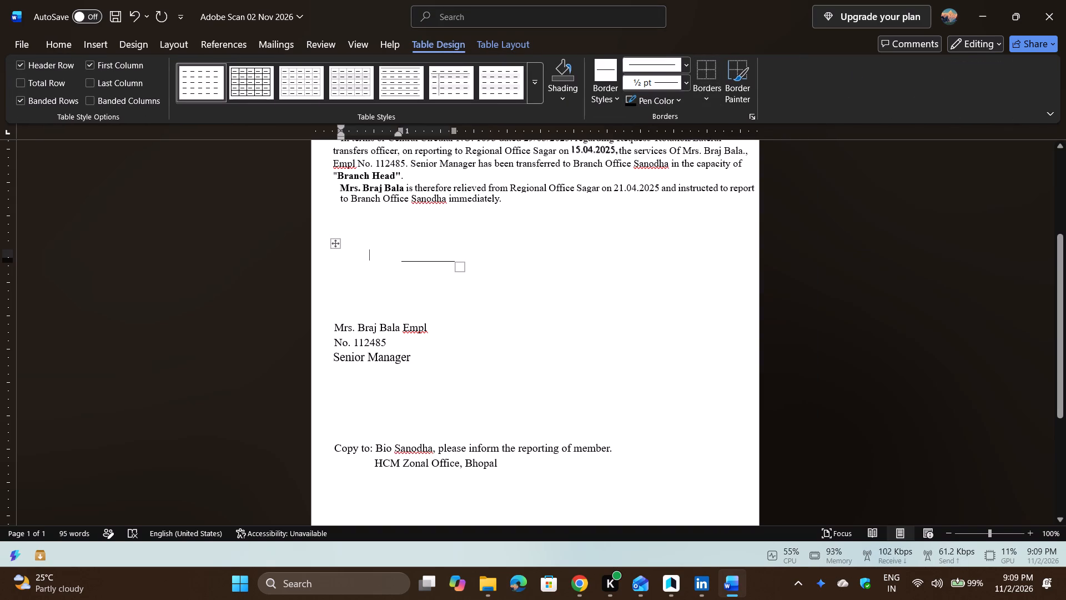
left_click(433, 261)
left_click(452, 255)
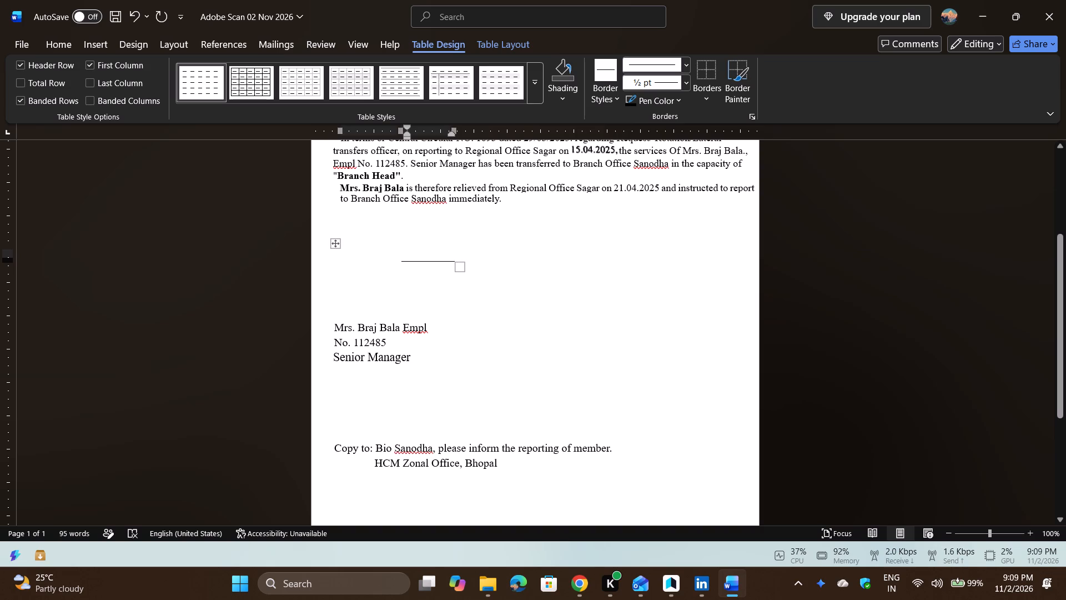
left_click(335, 240)
left_click(715, 102)
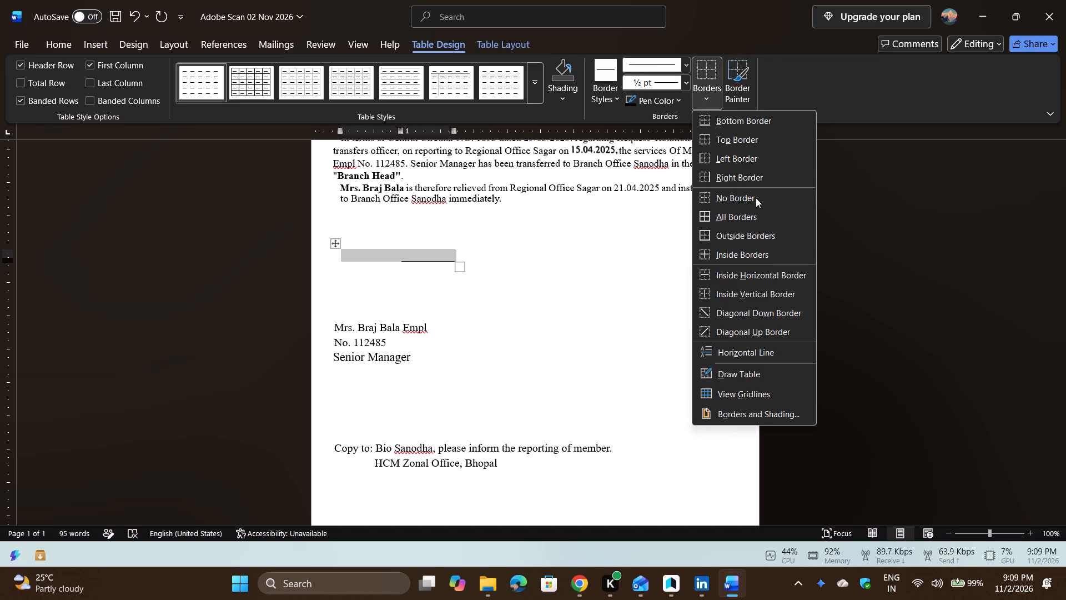
left_click(756, 204)
Paste the cut signature picture into the blank area above the addressee's lines.
left_click(395, 296)
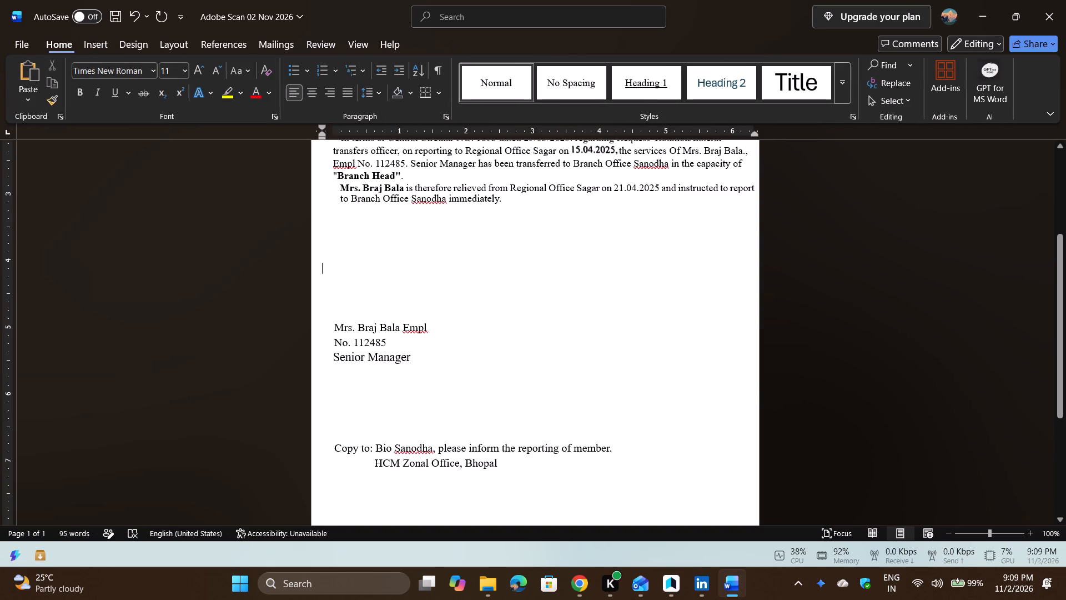
key("ctrl+v")
left_click(386, 333)
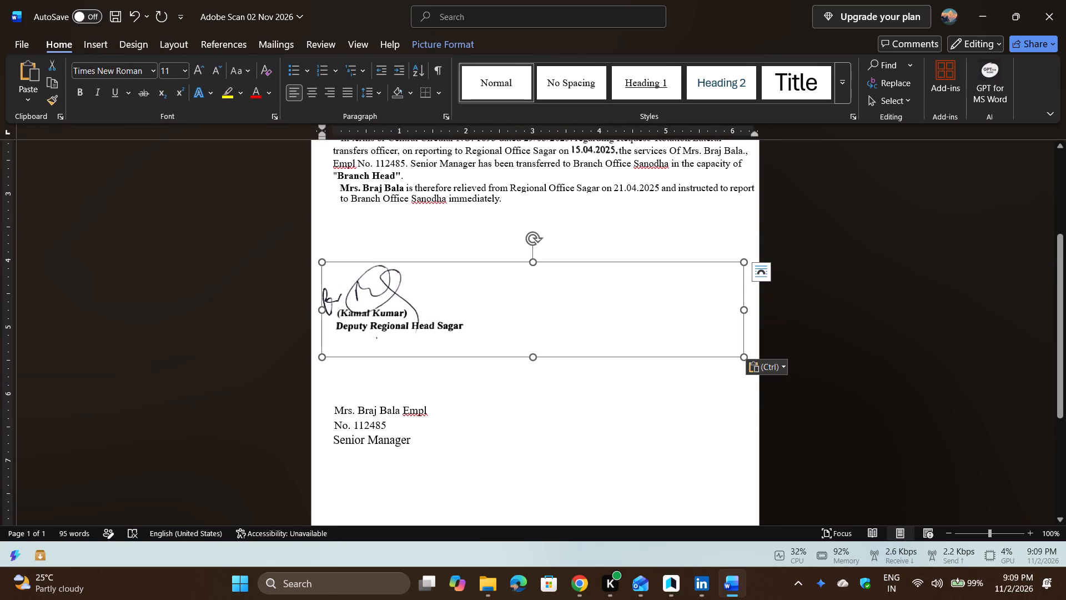
left_click(655, 419)
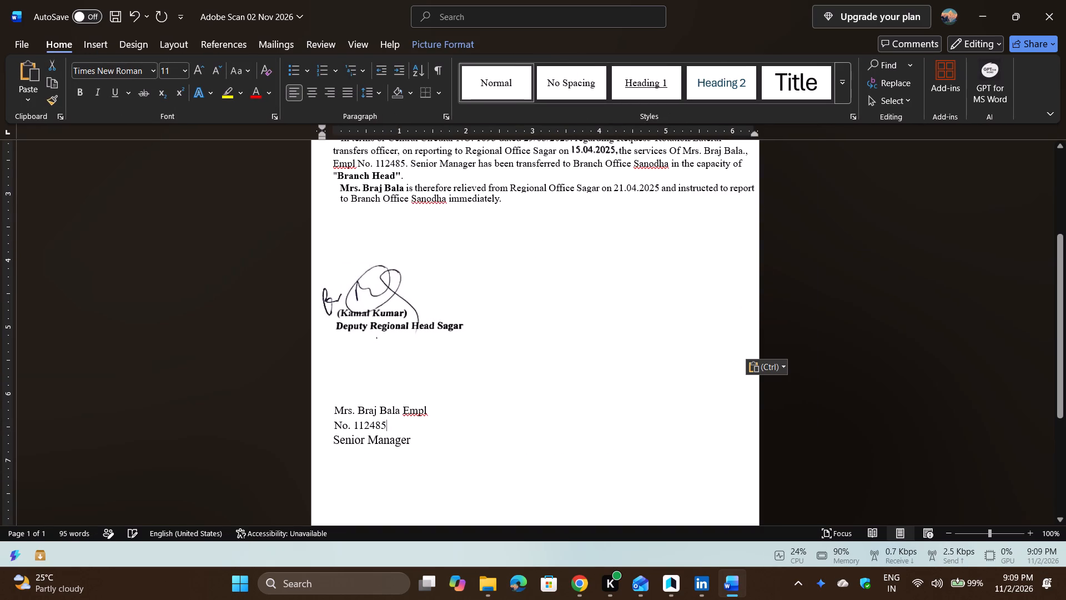
Remove the space after the signature picture's paragraph, above the addressee's lines.
left_click(371, 377)
key("Delete")
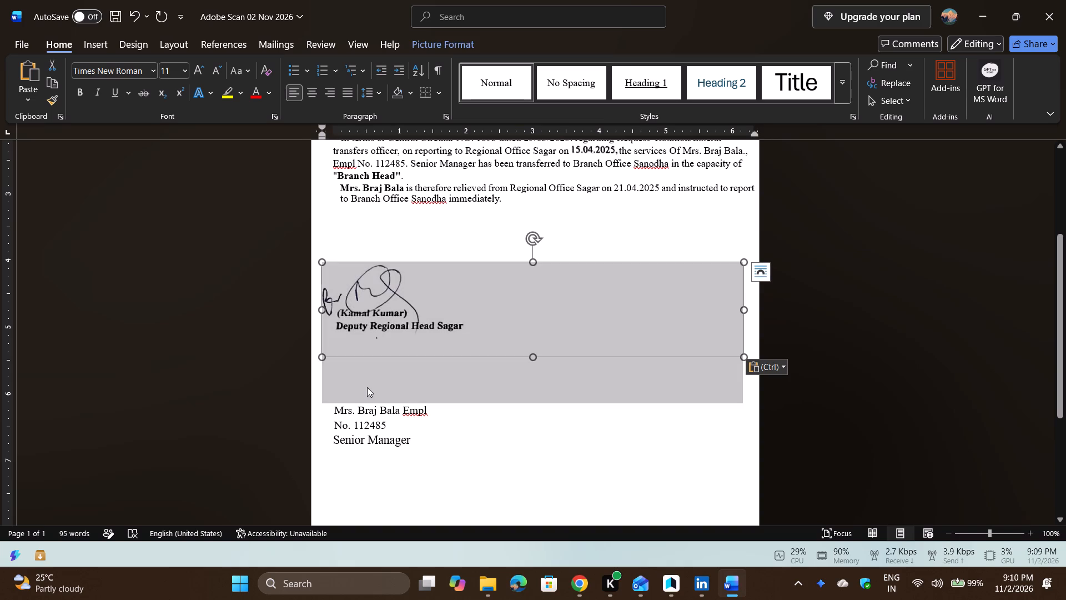
left_click(610, 439)
left_click(461, 422)
left_click(446, 364)
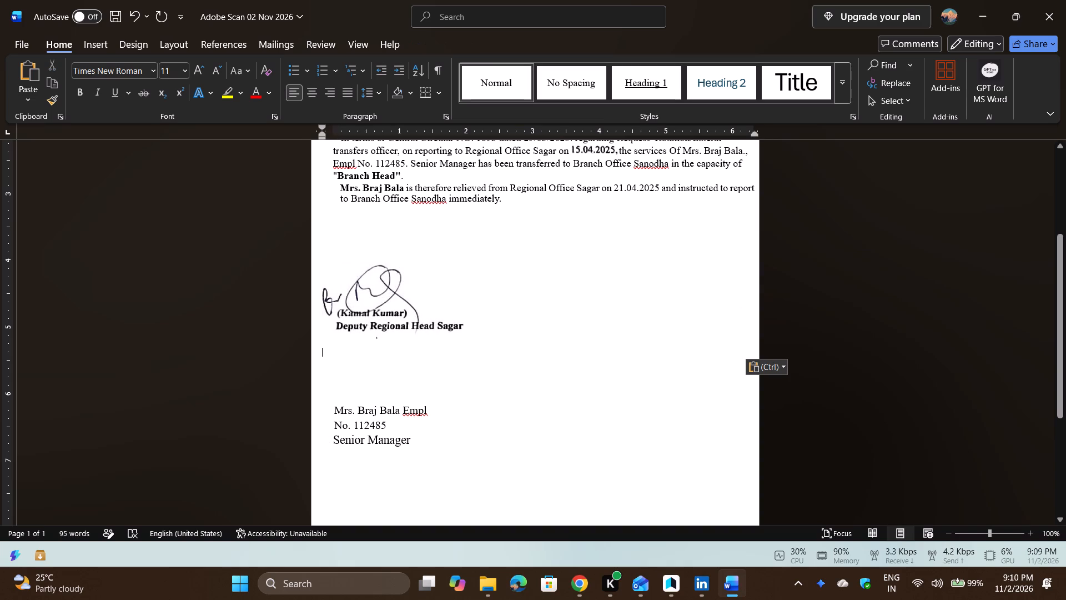
left_click(378, 95)
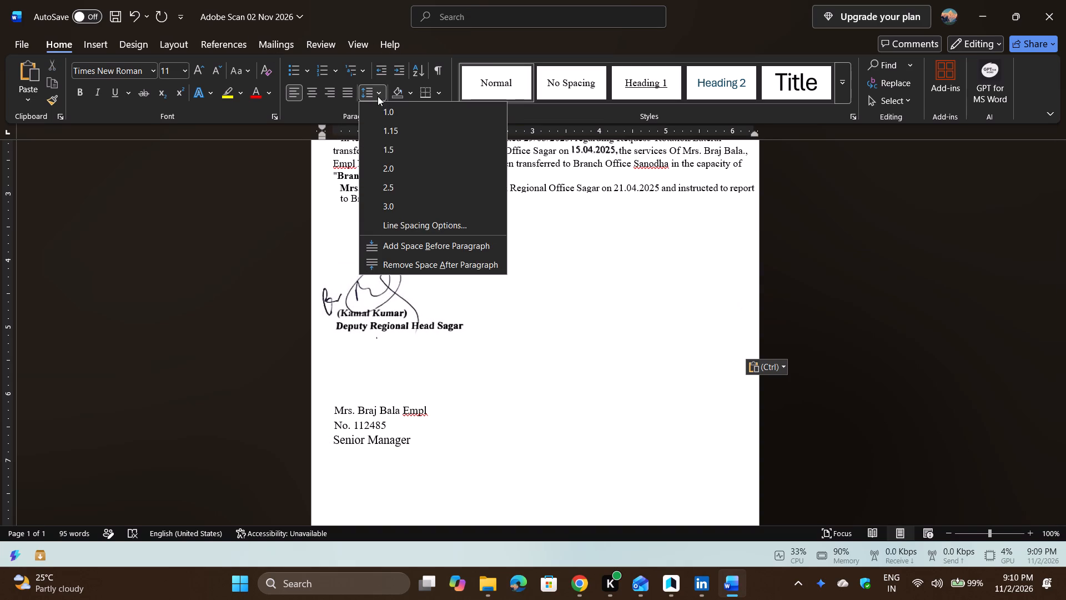
left_click(393, 272)
left_click(553, 406)
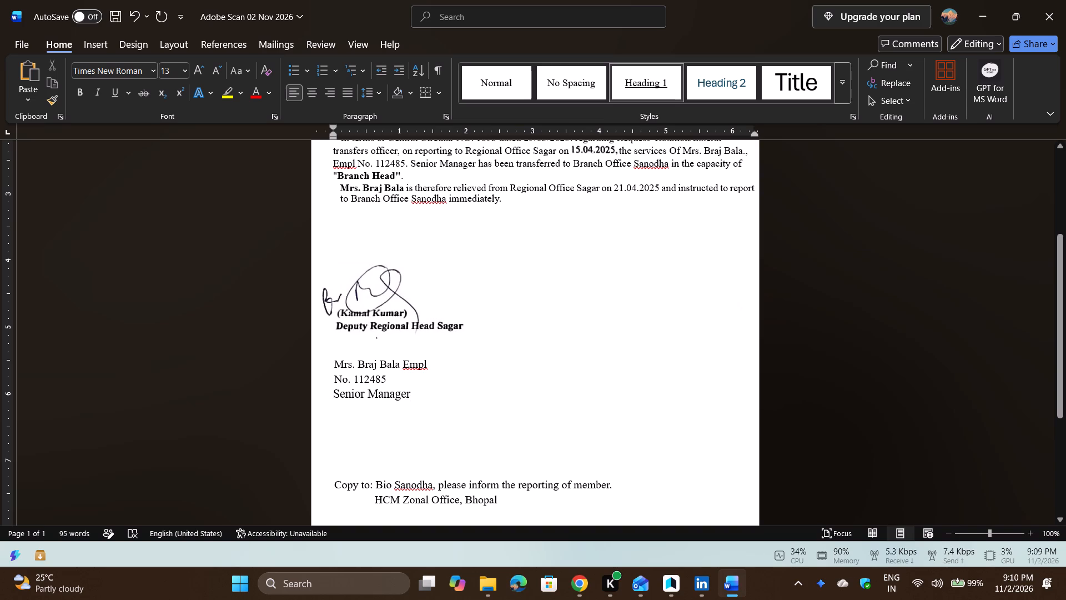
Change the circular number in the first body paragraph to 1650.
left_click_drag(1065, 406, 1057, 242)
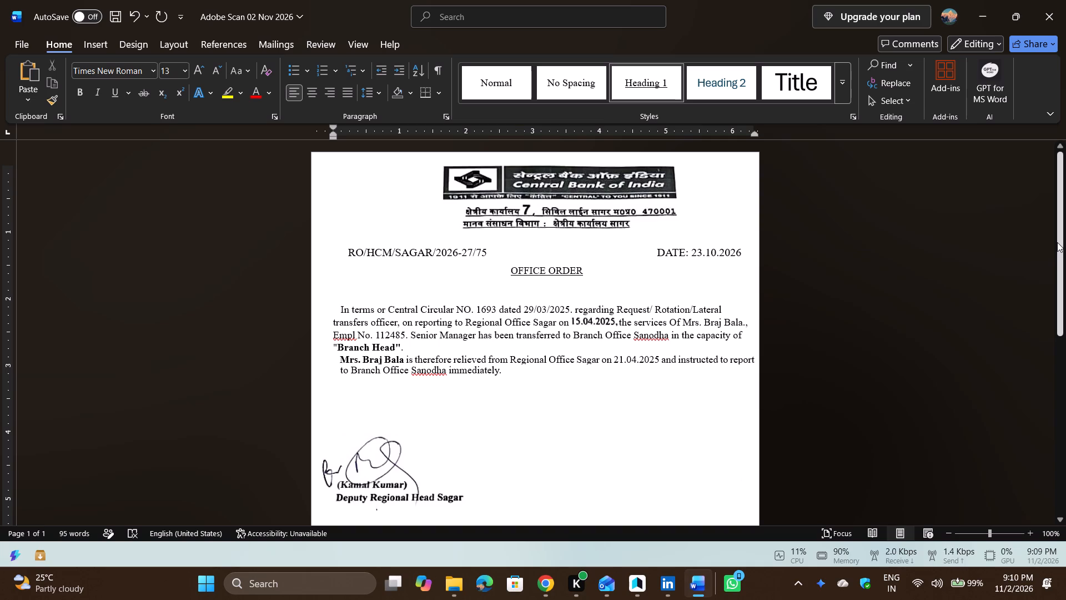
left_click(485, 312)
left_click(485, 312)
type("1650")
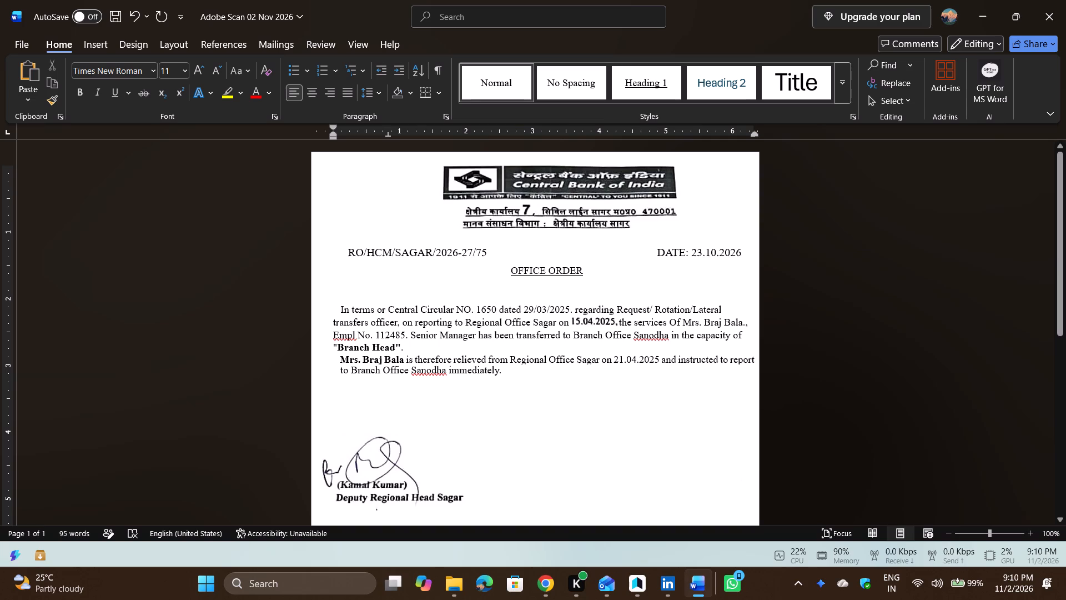
Delete both body paragraphs below the OFFICE ORDER heading.
left_click_drag(338, 308, 470, 357)
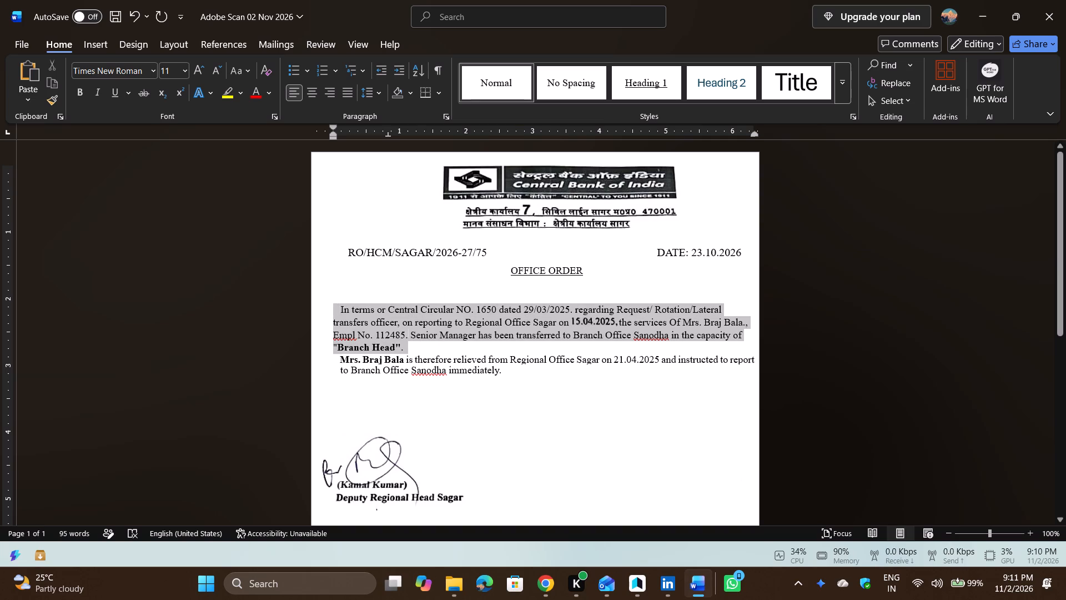
left_click_drag(470, 357, 503, 365)
key("Delete")
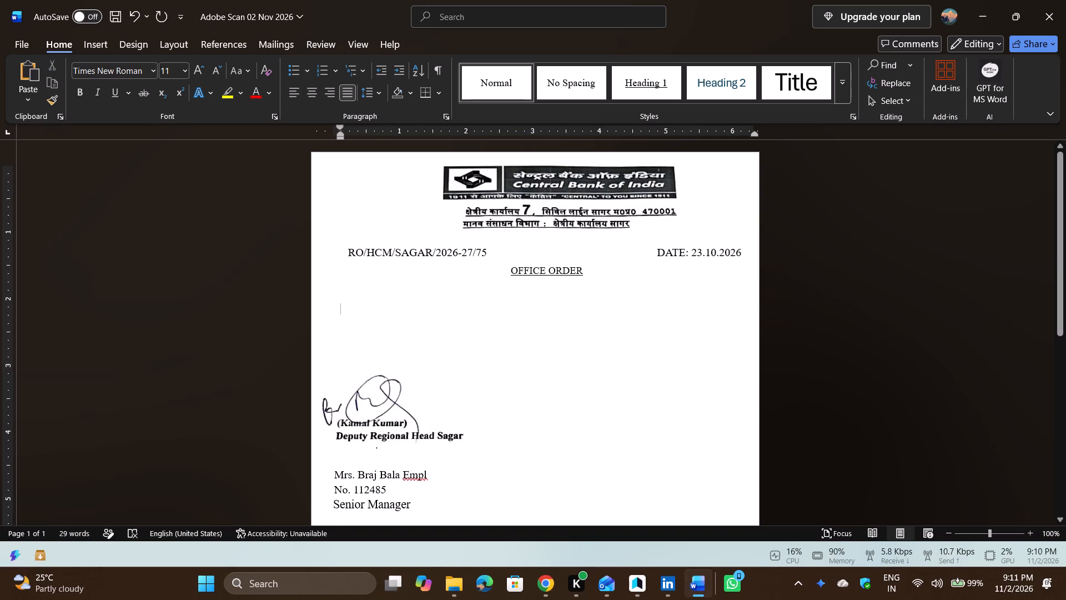
Begin a new body paragraph with "In term of central officer circular No. 1650 dated 29.03.2026".
type("In tern")
key("BackSpace")
type("m of central")
key("space")
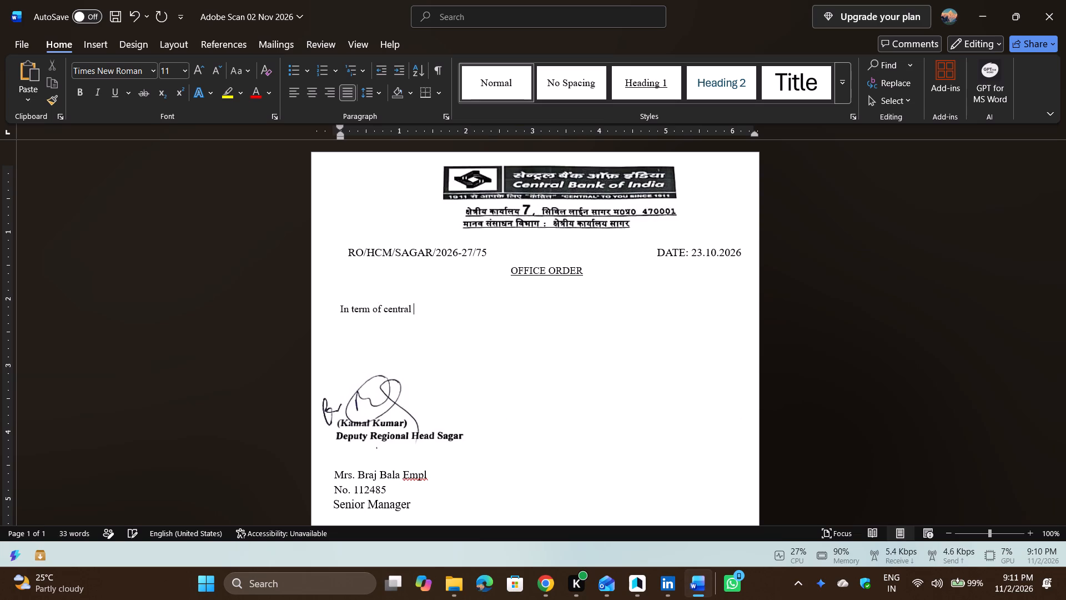
type("officer")
key("space")
type("circular")
key("space")
type("No. 1650")
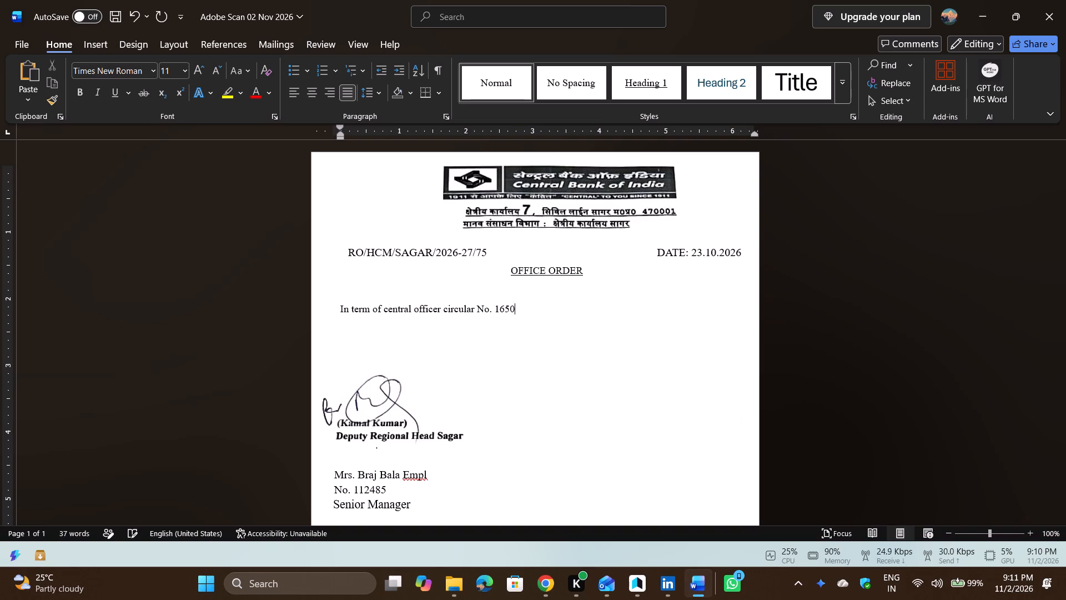
key("space")
type("dat")
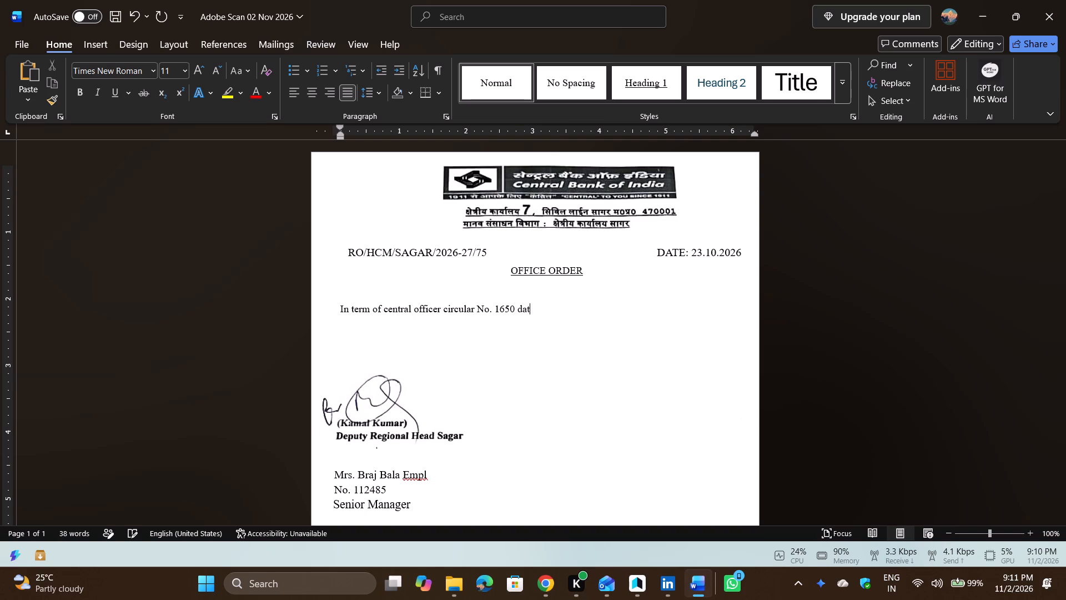
type("ed 29.03.2026")
key("space")
Continue the body sentence with "regarding request/Rotation/" after the circular date.
type("regarde")
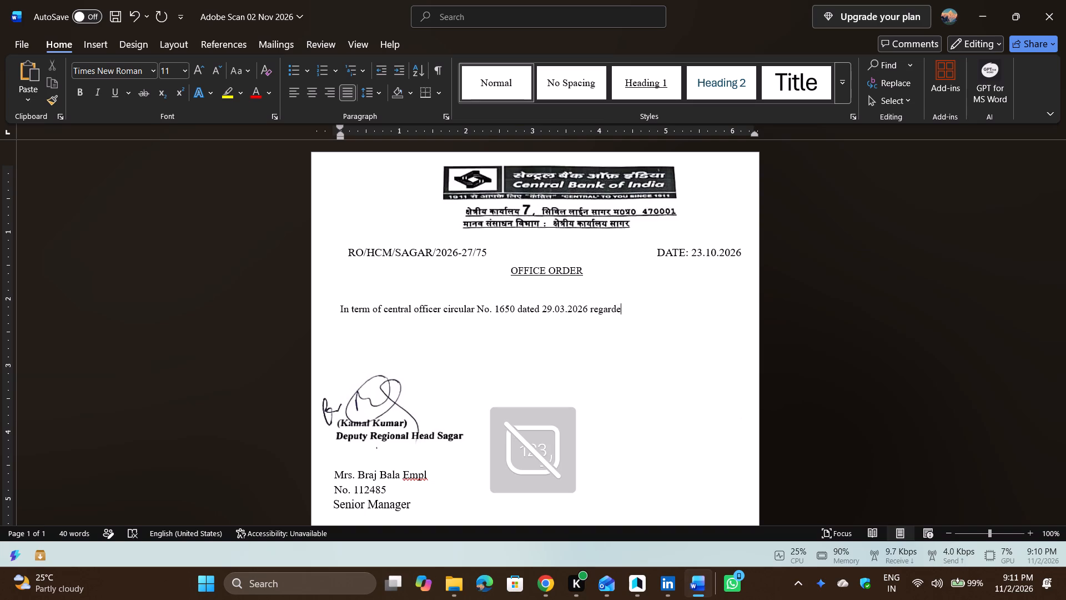
key("BackSpace")
type("ing")
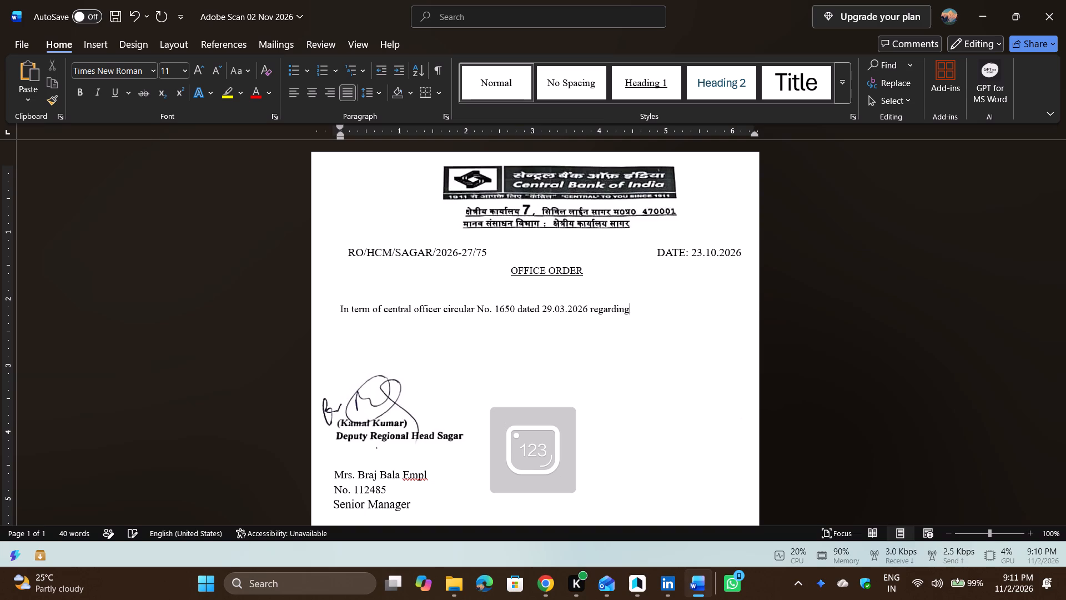
key("space")
type("reques")
key("space")
key("BackSpace")
type("t")
key("space")
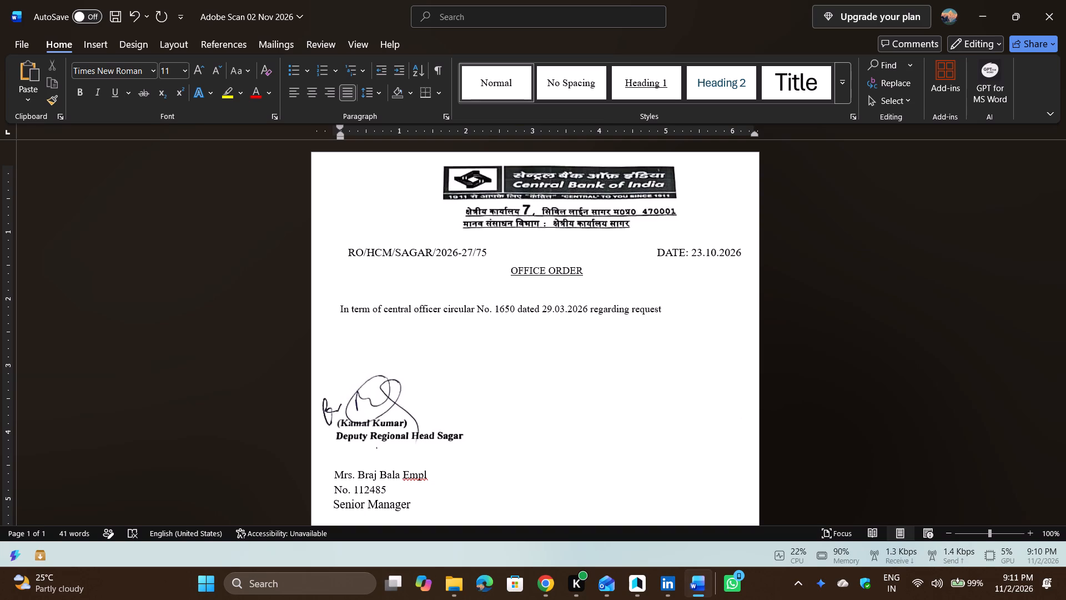
key("BackSpace")
type("/R")
type("otation")
key("slash")
Add "Lateral Officer" directly after "request/Rotation/" in the body sentence.
type("Laterent")
key("space")
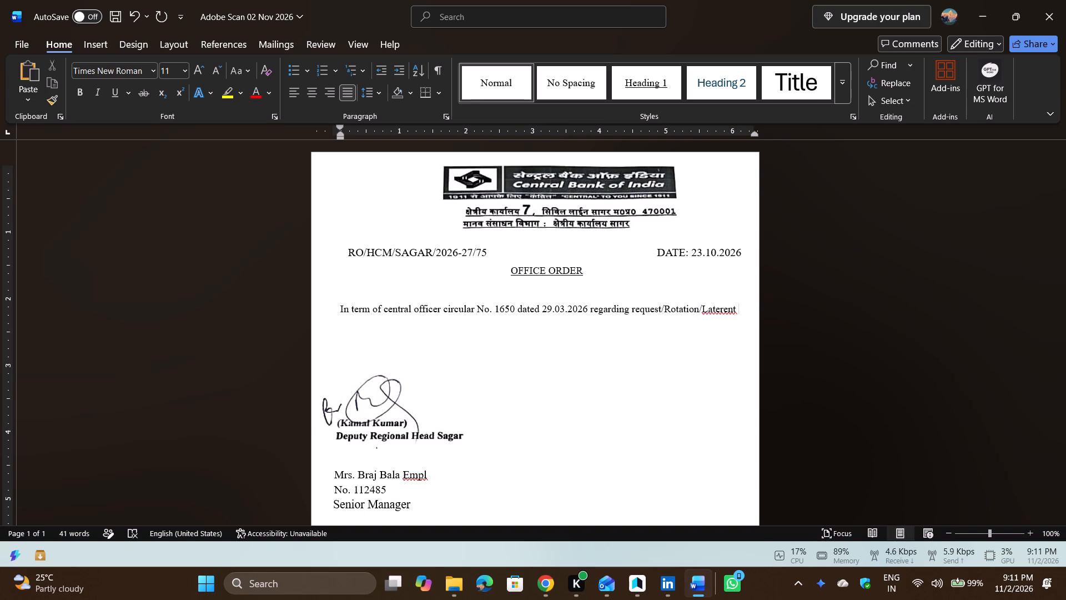
key("BackSpace")
key("BackSpace")
key("BackSpace")
key("BackSpace")
type("al")
key("space")
type("Officer")
key("space")
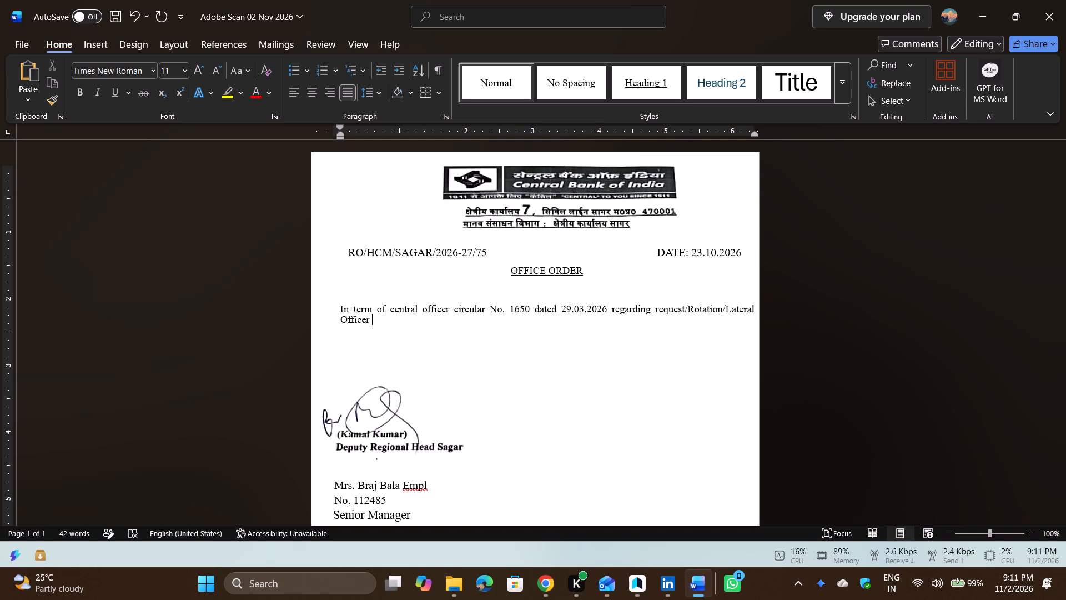
Continue the body sentence after "Lateral Officer" with ", the services of Mrs." and the employee's name.
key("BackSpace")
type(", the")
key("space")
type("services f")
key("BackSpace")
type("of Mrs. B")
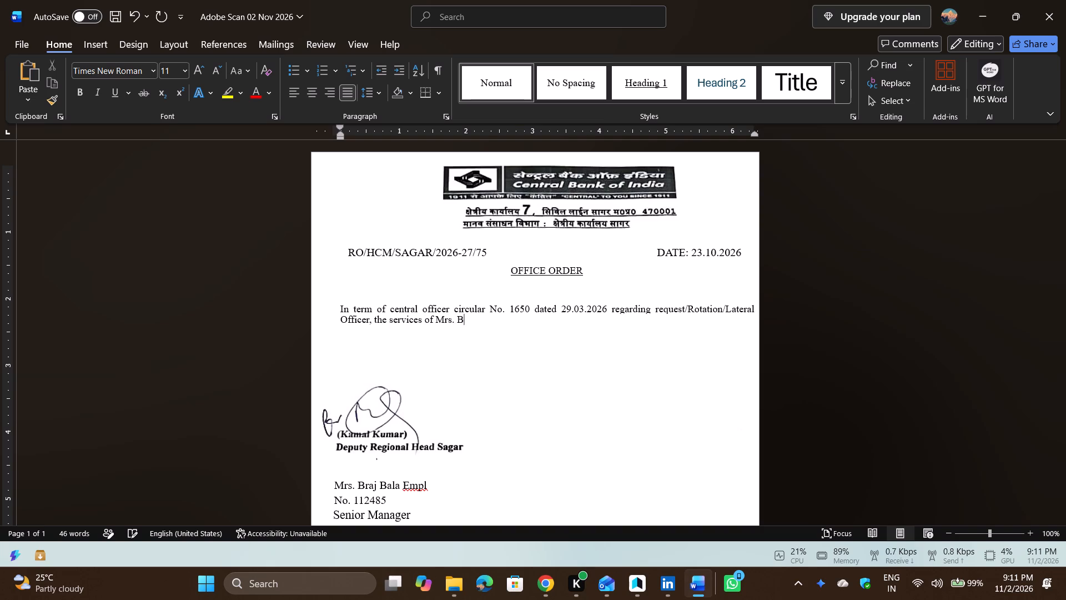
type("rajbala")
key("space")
Add "Emp. No." and the employee number from the addressee block after the employee's name in the body sentence.
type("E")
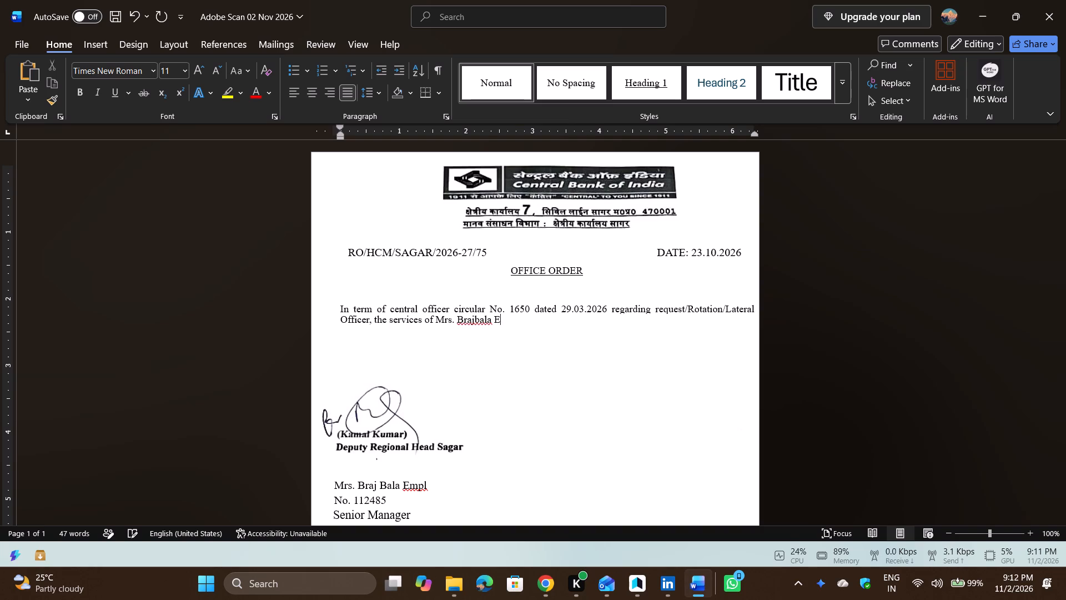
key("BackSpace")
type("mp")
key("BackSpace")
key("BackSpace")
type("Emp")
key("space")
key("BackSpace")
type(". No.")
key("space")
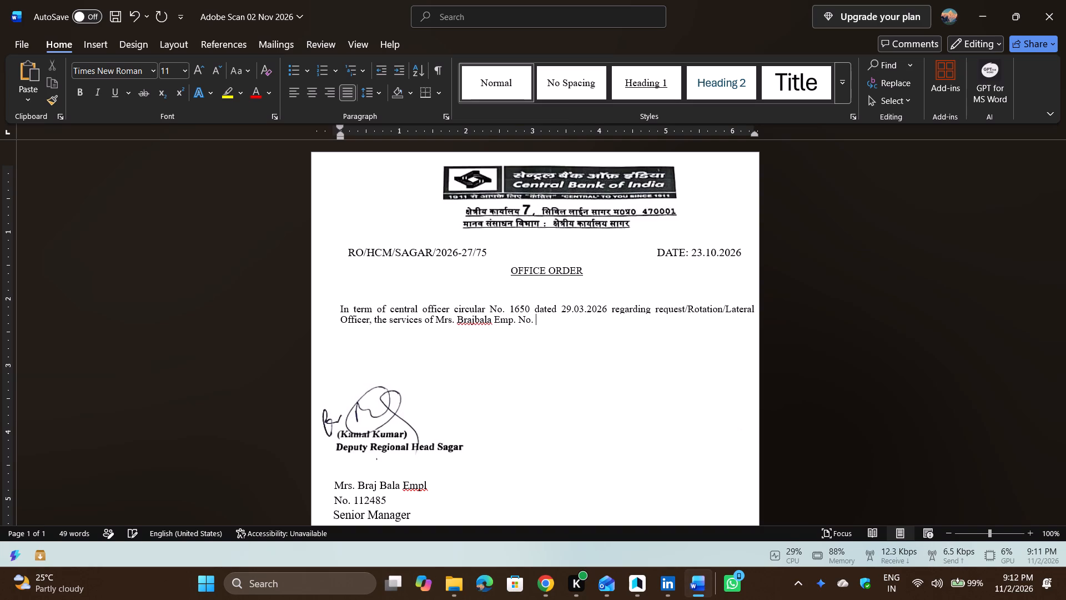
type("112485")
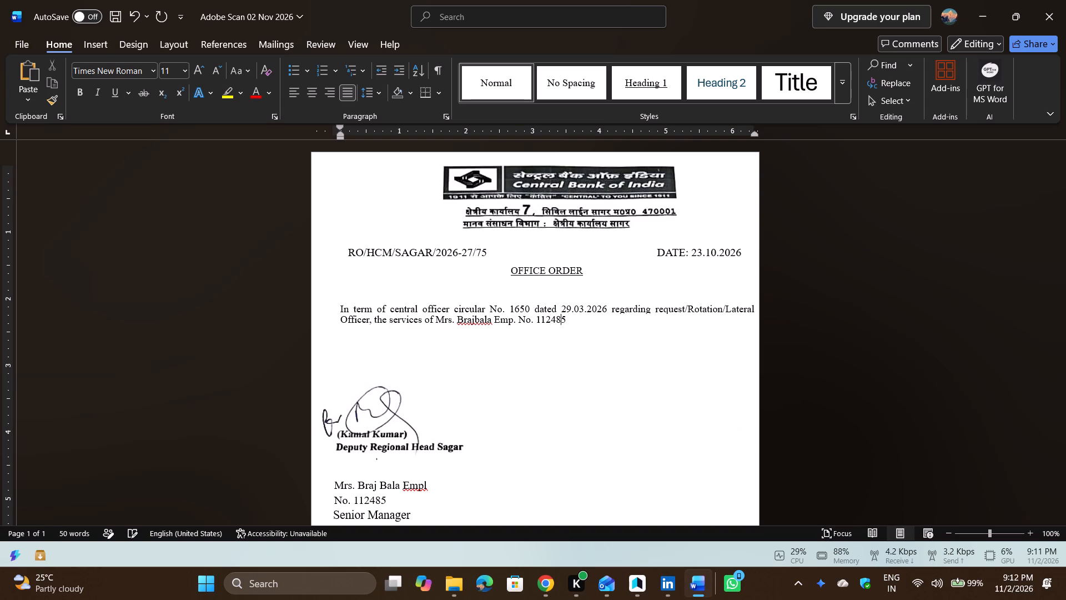
Add the designation ", Senior Manager" after the employee number in the body sentence.
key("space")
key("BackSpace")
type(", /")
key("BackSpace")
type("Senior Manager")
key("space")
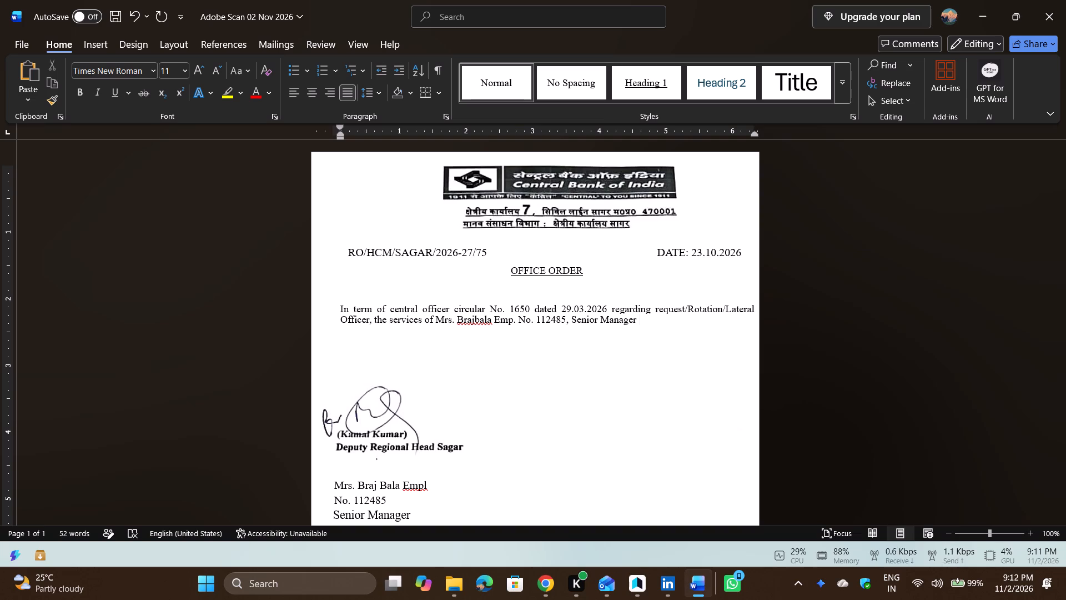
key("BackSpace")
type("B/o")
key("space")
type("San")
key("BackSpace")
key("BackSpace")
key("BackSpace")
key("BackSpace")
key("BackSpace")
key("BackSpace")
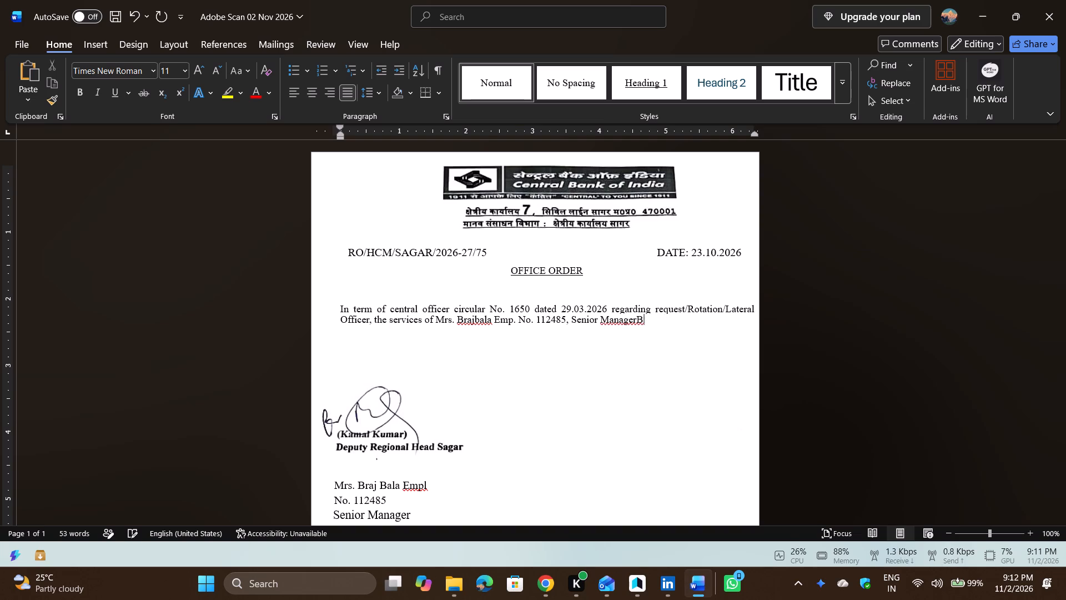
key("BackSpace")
Add the branch "B/O Sandha" after "Senior Manager" in the body sentence.
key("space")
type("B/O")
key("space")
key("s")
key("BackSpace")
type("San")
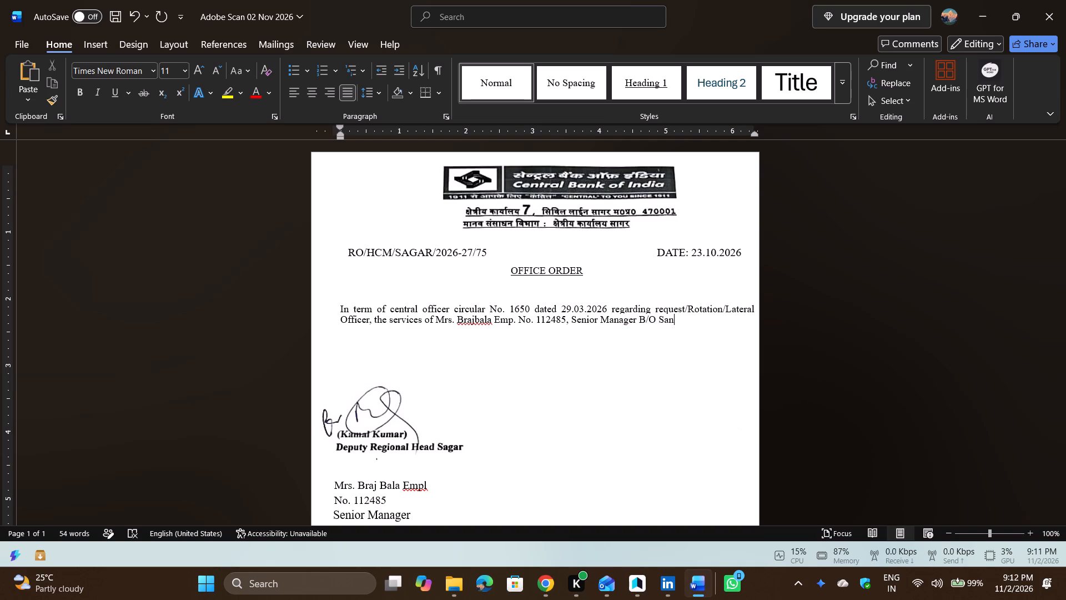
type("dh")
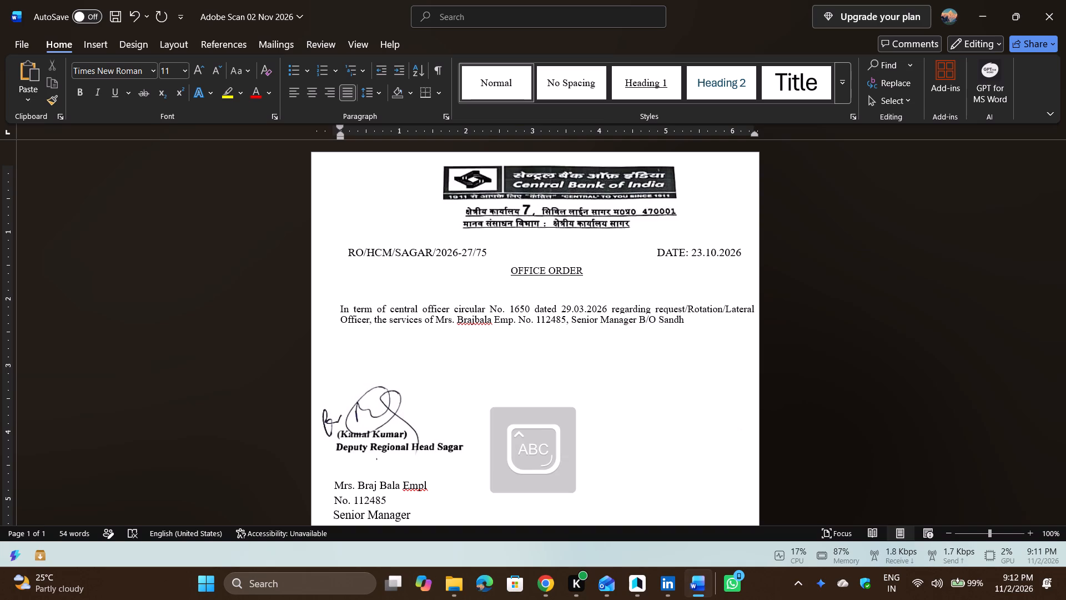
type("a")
Continue the body sentence with "has been transferred to Regional Office" after the branch name.
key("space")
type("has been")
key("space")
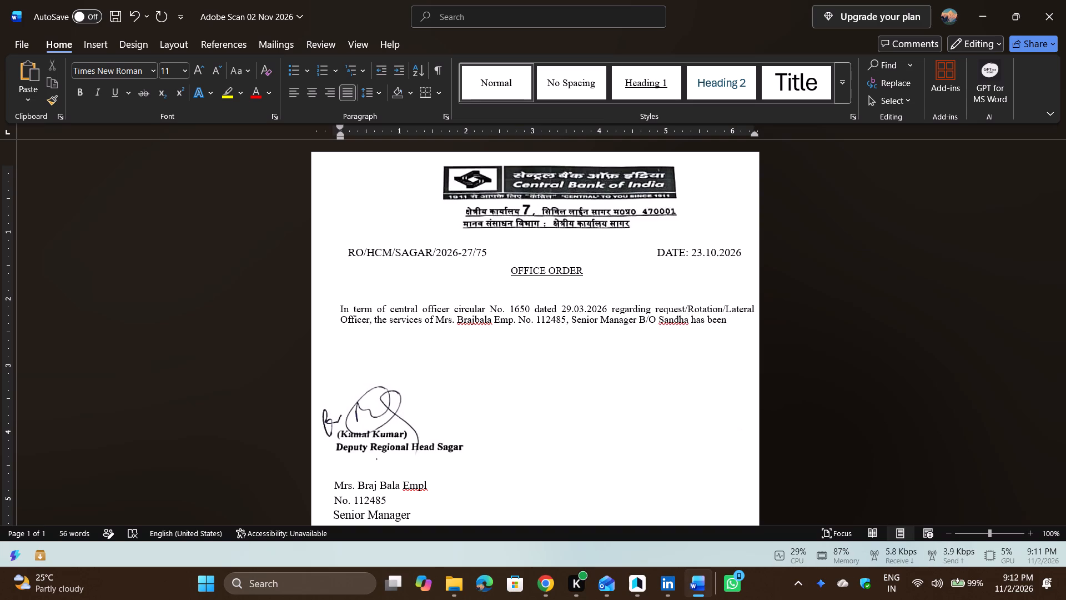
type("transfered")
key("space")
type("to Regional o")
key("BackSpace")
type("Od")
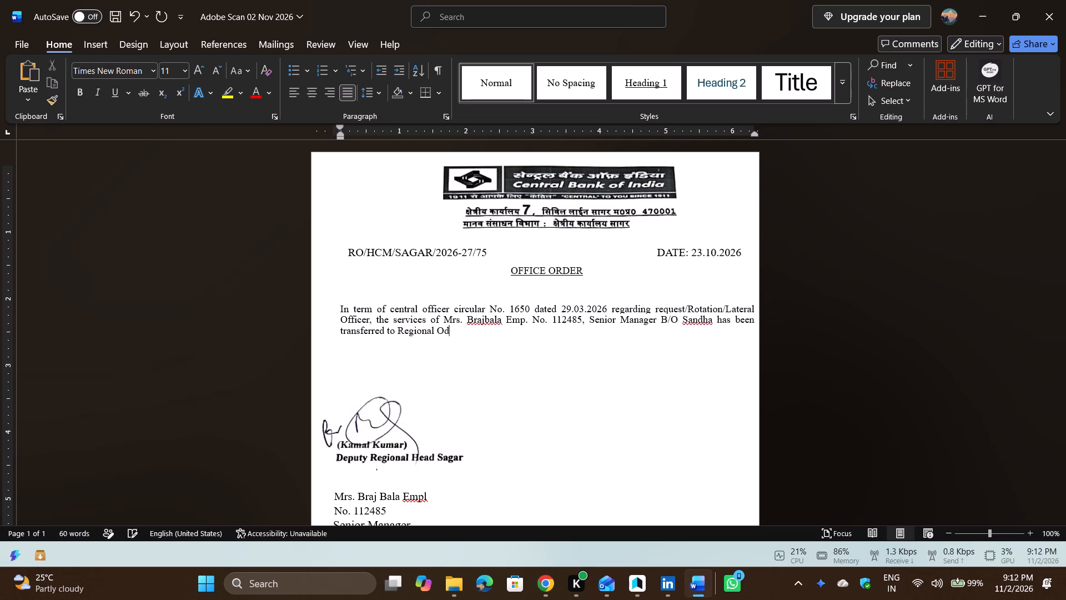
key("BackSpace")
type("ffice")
Add the place name "Sagar" after "transferred to Regional Office" in the body paragraph.
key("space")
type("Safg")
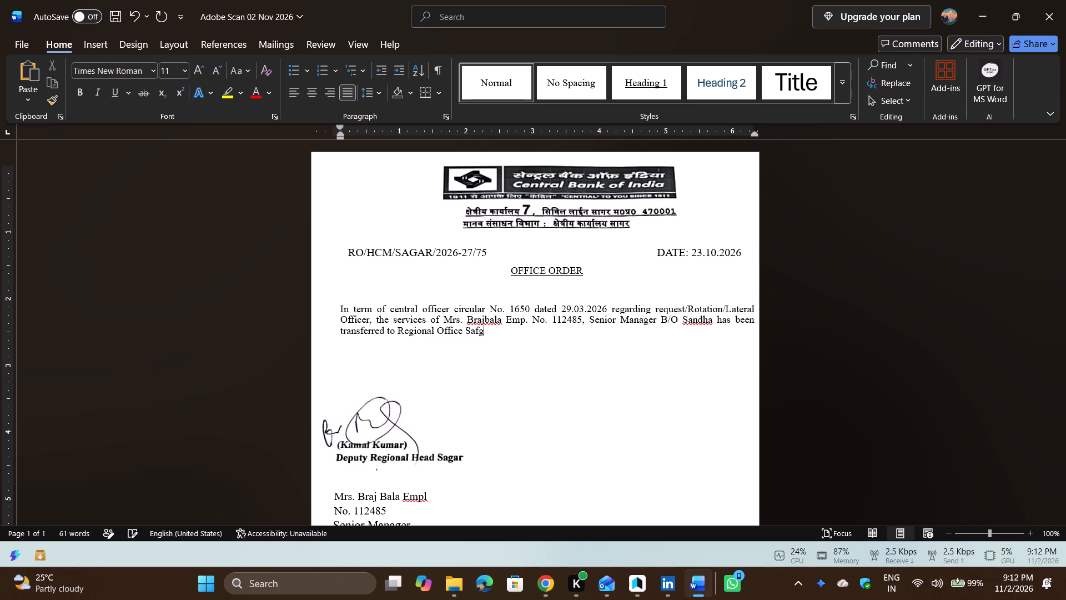
type("ar")
key("space")
key("BackSpace")
key("BackSpace")
key("BackSpace")
key("BackSpace")
key("BackSpace")
type("gar")
key("space")
Continue the transfer sentence with "in the capacity of" after "Regional Office Sagar".
type("in the capa")
type("ity")
key("space")
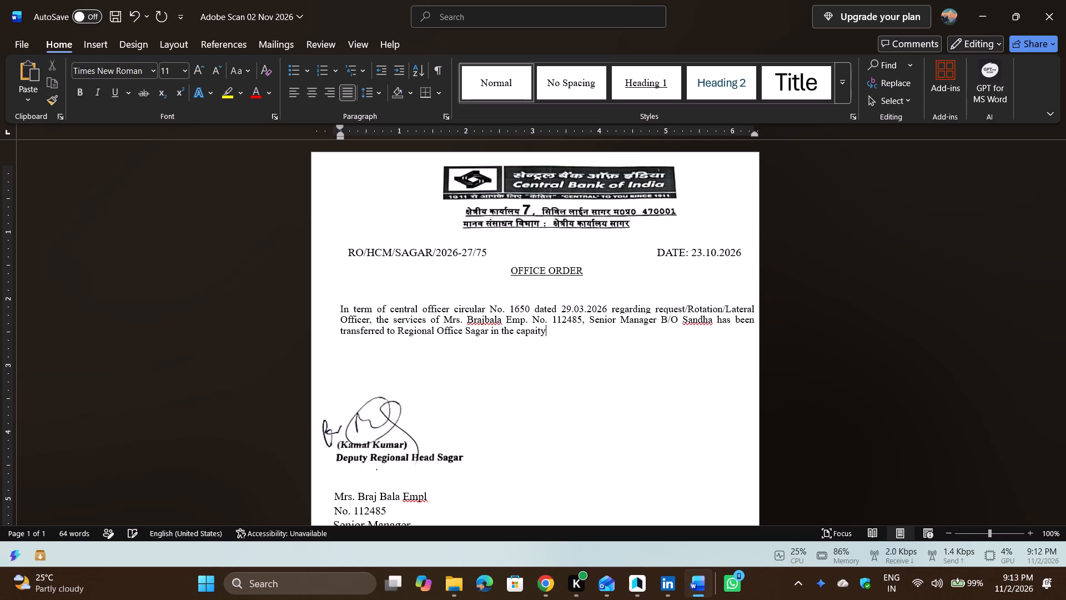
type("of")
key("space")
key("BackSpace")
Finish the transfer sentence with the quoted designation "Senior Manager" after "in the capacity of", followed by a period.
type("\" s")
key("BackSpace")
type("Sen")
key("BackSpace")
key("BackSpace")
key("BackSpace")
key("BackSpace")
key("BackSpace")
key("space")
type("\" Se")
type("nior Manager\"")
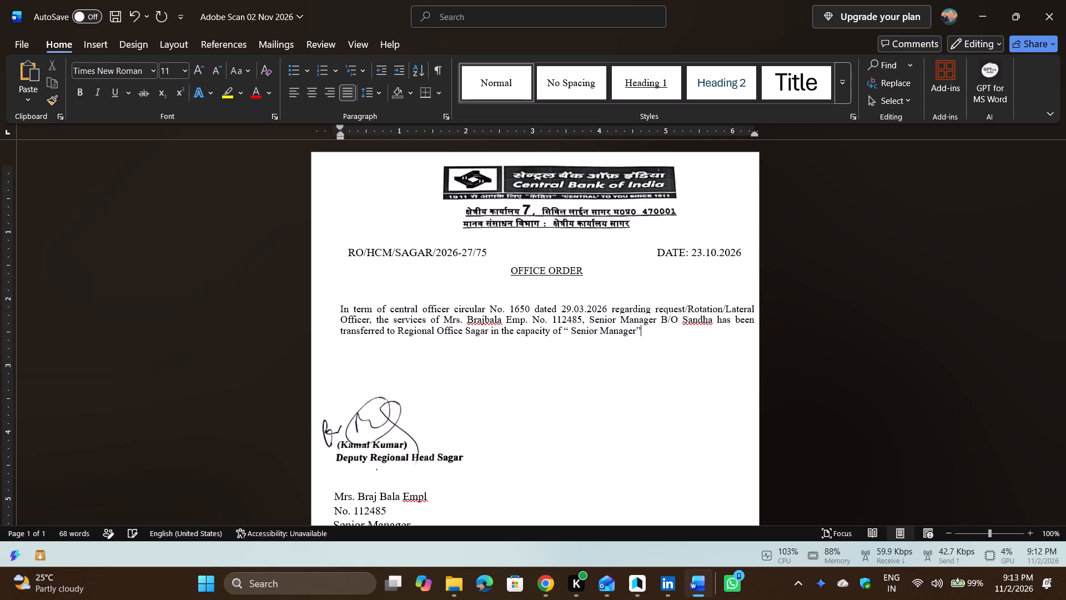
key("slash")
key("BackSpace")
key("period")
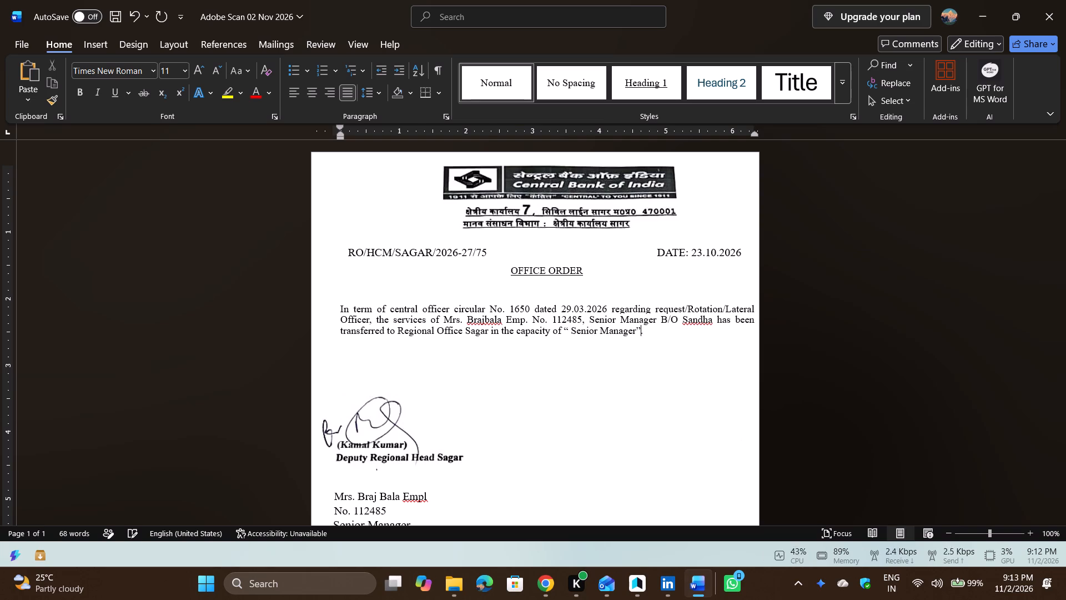
Start a new paragraph below the transfer sentence with "Mrs.", the transferred officer's name and "is".
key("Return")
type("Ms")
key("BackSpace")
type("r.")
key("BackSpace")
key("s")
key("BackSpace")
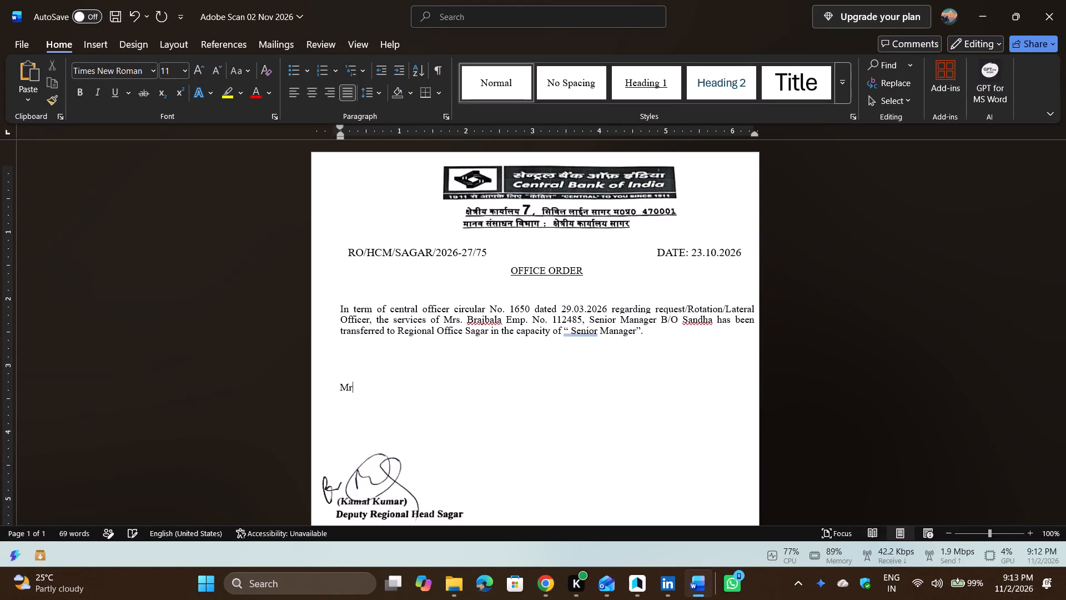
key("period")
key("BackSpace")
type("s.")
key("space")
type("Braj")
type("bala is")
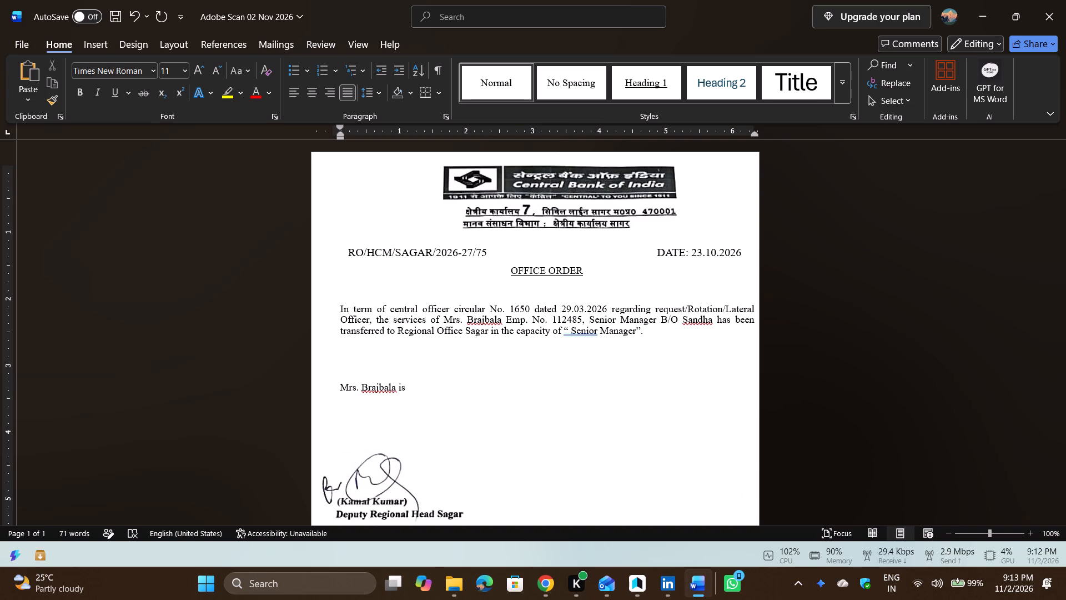
Continue the new paragraph with "therefore relived from" after the officer's name and "is".
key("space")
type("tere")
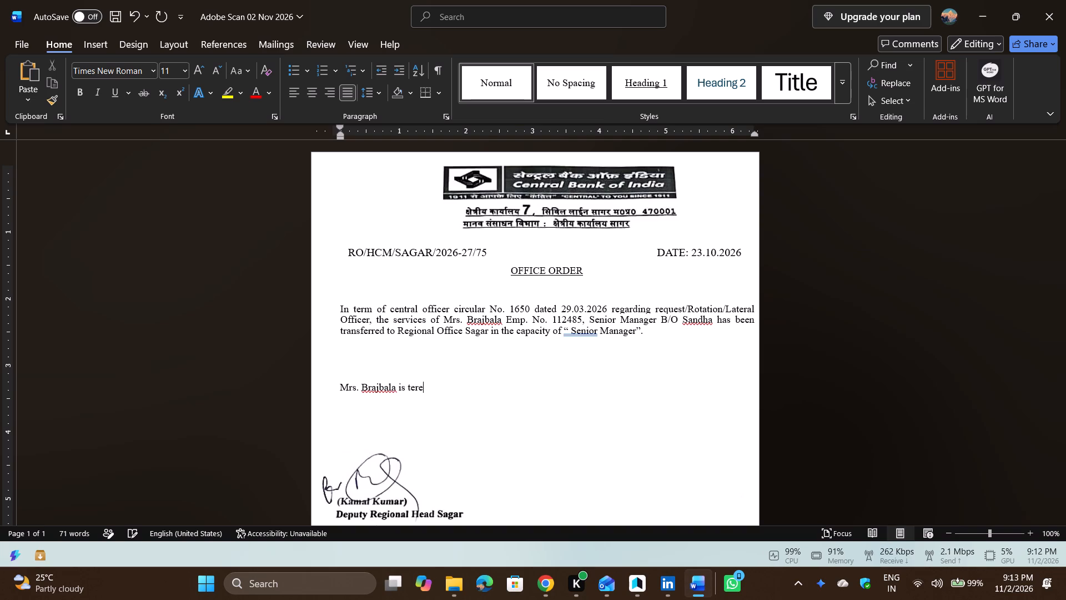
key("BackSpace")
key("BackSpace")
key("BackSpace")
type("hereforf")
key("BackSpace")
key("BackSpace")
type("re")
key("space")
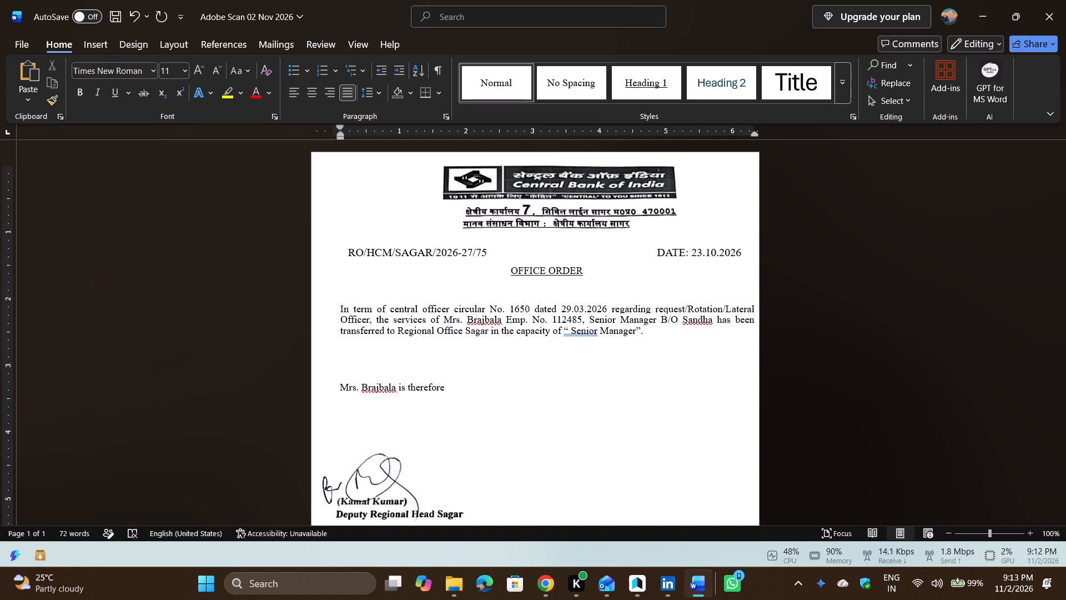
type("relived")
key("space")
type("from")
Add the branch "B/o Sanoda" and the word "and" after "relived from" in the second paragraph.
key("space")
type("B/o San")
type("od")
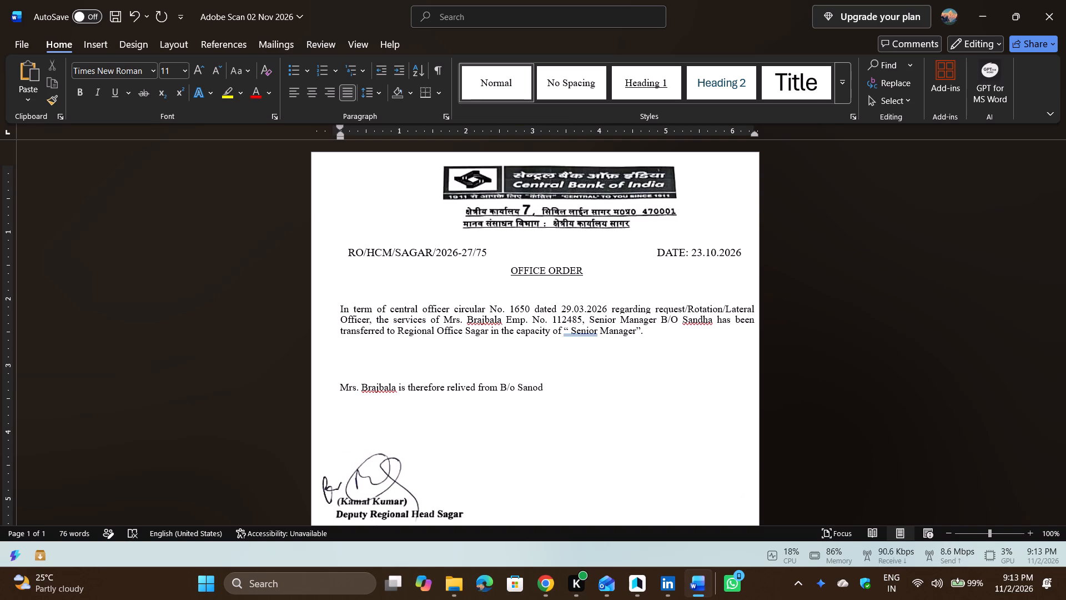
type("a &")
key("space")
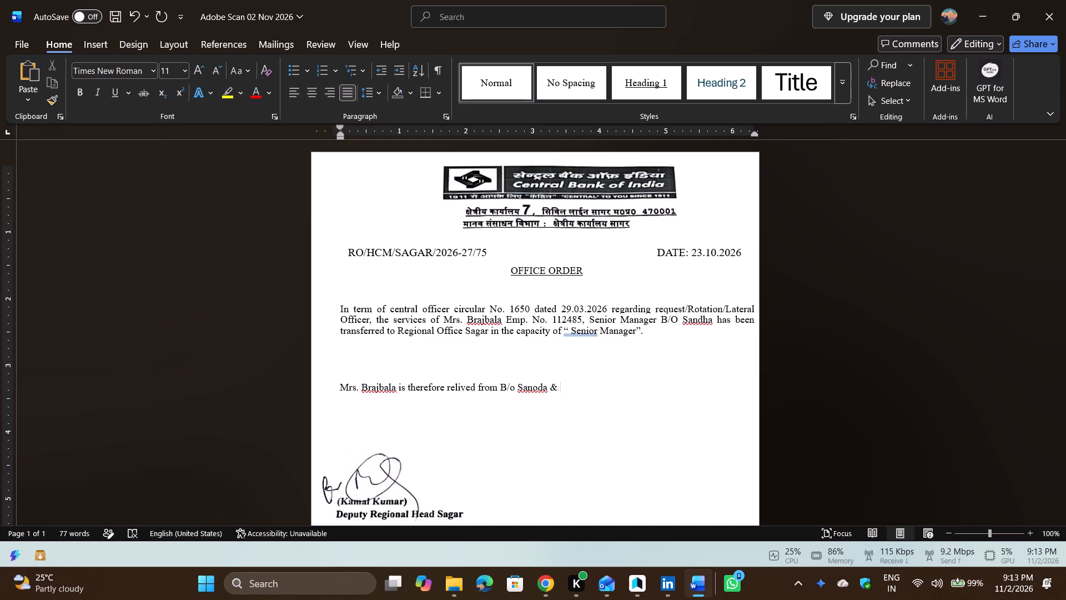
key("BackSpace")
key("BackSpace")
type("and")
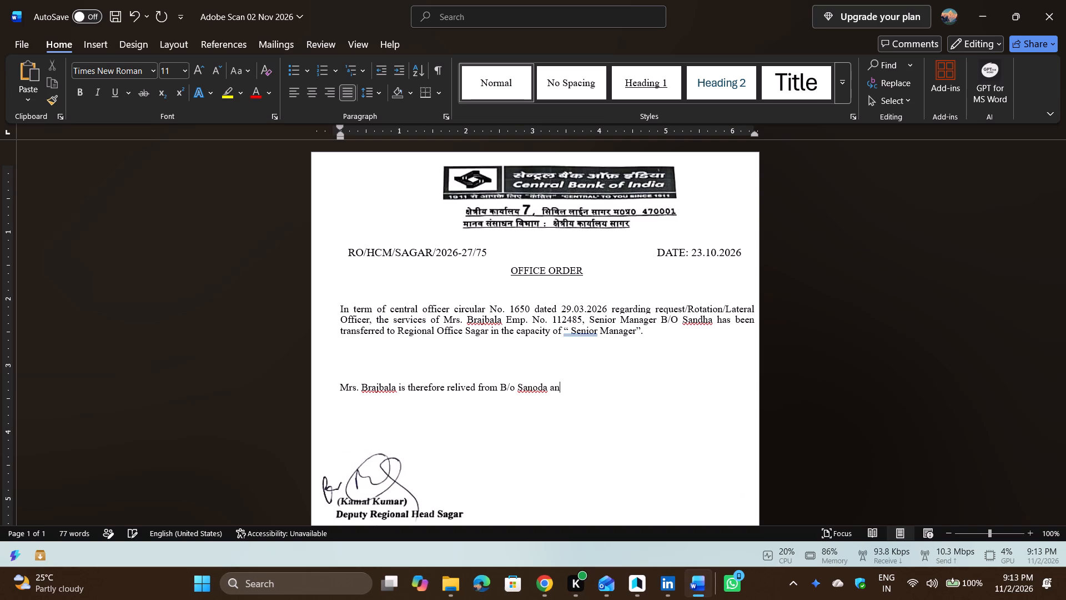
Begin the instruction clause after "B/o Sanoda and" with "instracrt".
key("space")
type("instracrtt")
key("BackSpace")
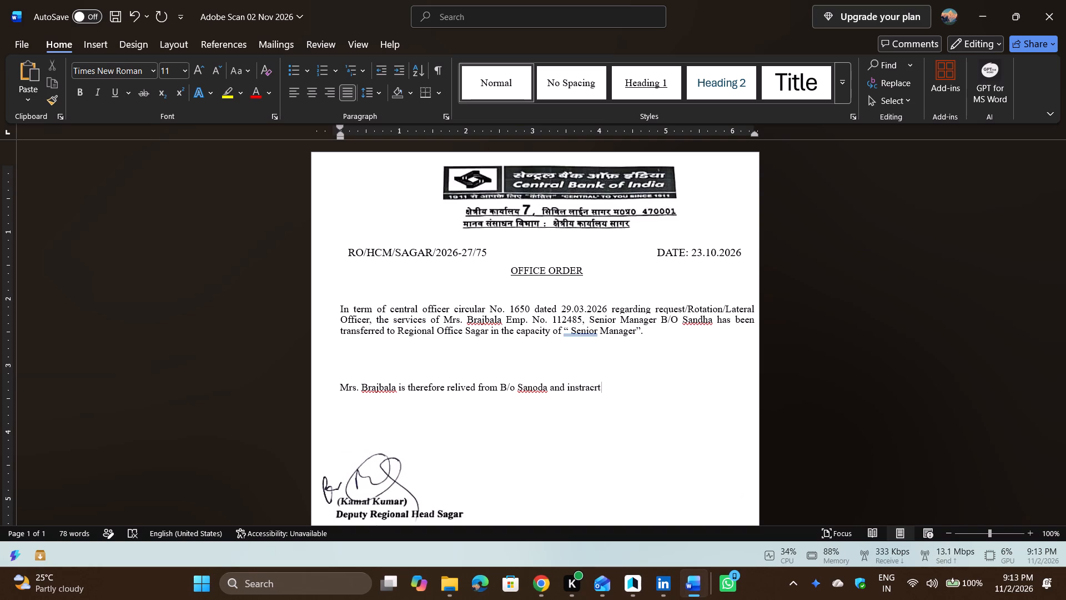
Continue the relieving sentence with "instructed to report at Regional Office, Sagar", correcting the misspelled last word.
key("BackSpace")
key("BackSpace")
type("ted to")
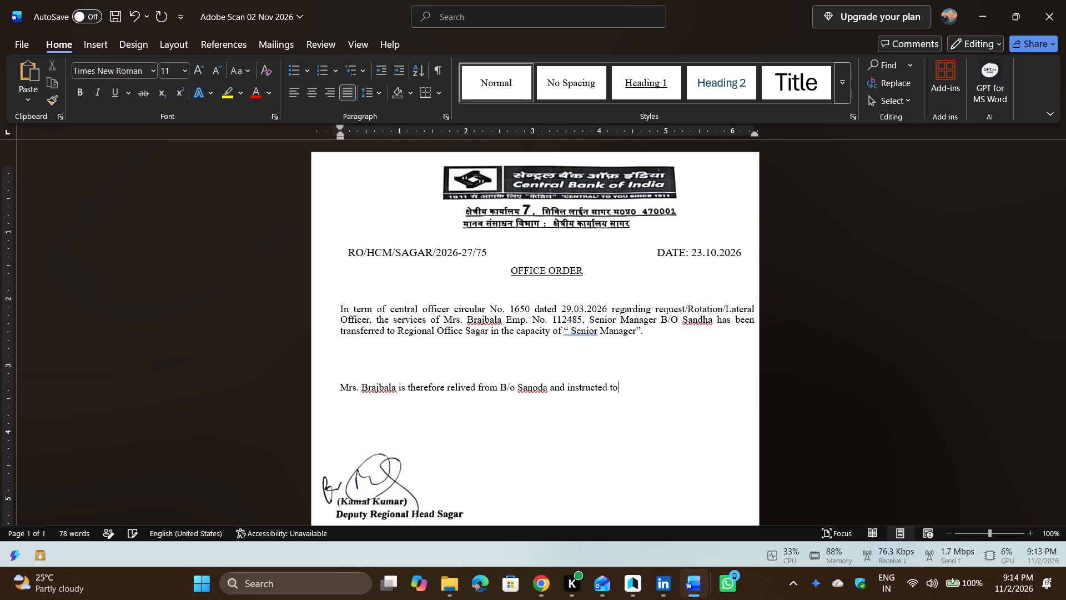
key("space")
type("report at re")
key("BackSpace")
key("BackSpace")
type("Regional Offic3")
key("BackSpace")
key("e")
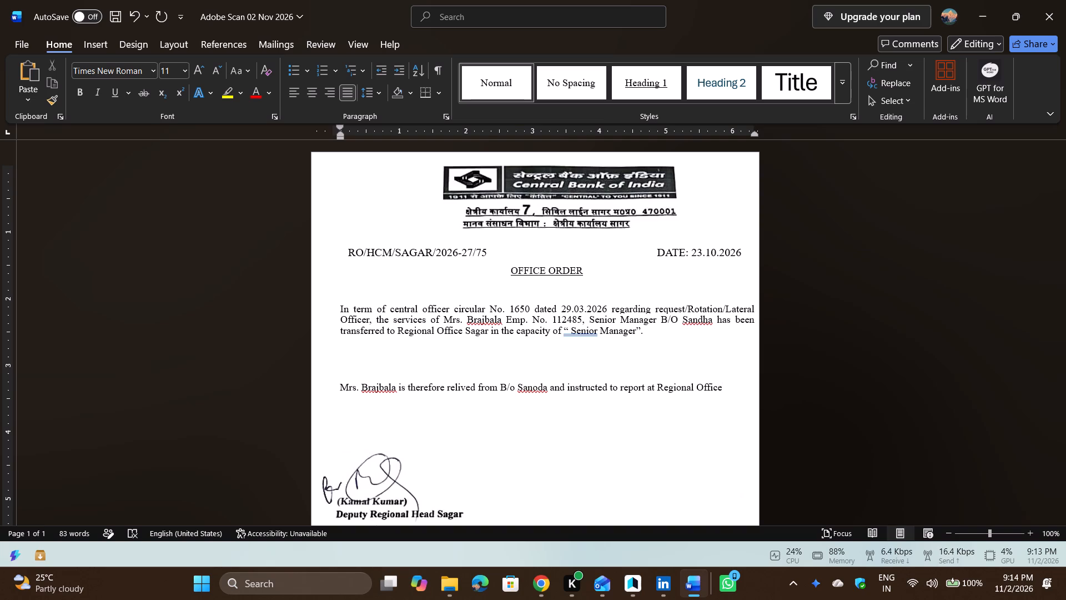
type(", Saga")
key("r")
key("space")
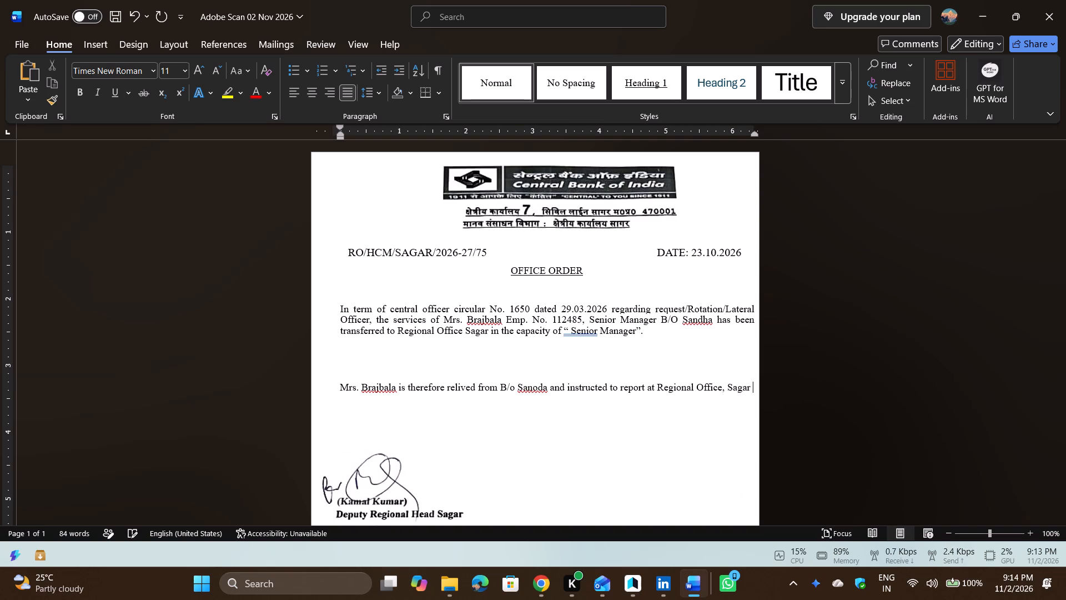
End the relieving sentence with "immediately." after "Regional Office, Sagar".
type("immi")
key("BackSpace")
type("eda")
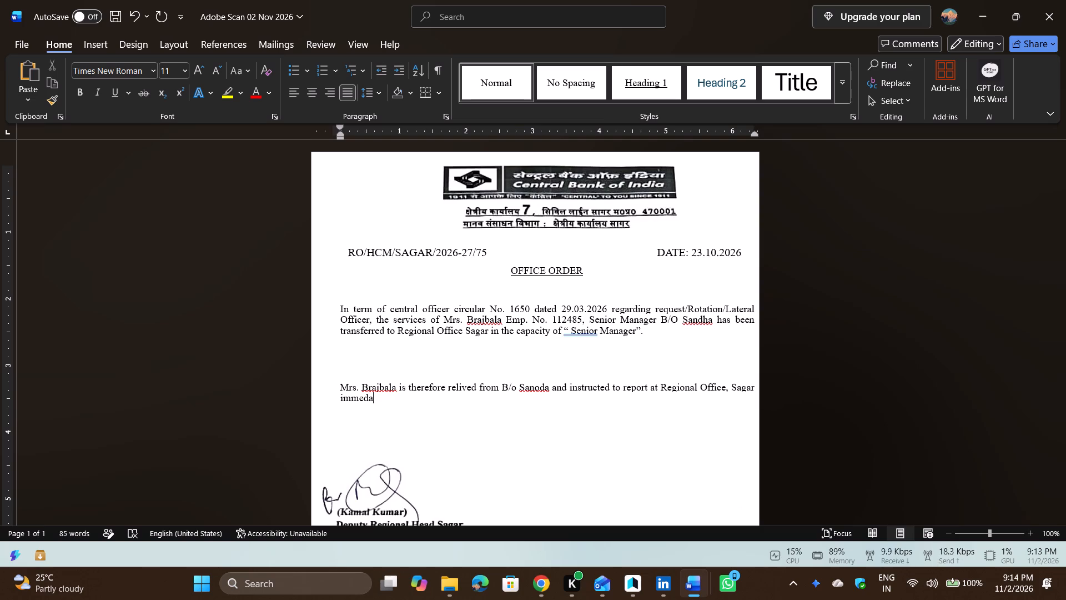
type("te")
type("ly")
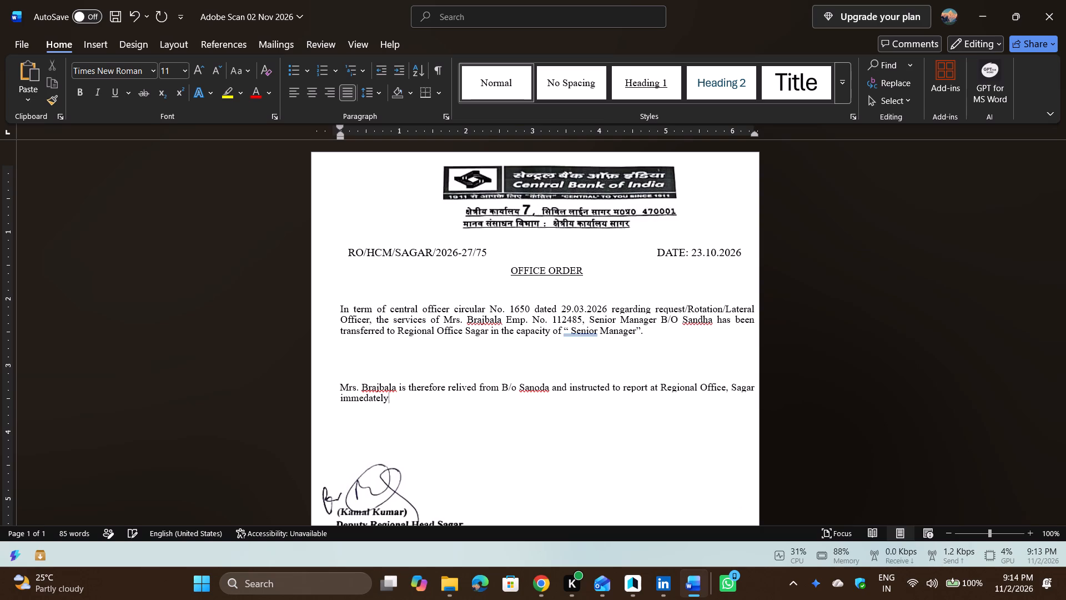
key("period")
Move the right indent of the transfer and relieving paragraphs slightly inward from the page edge.
left_click_drag(755, 132, 745, 134)
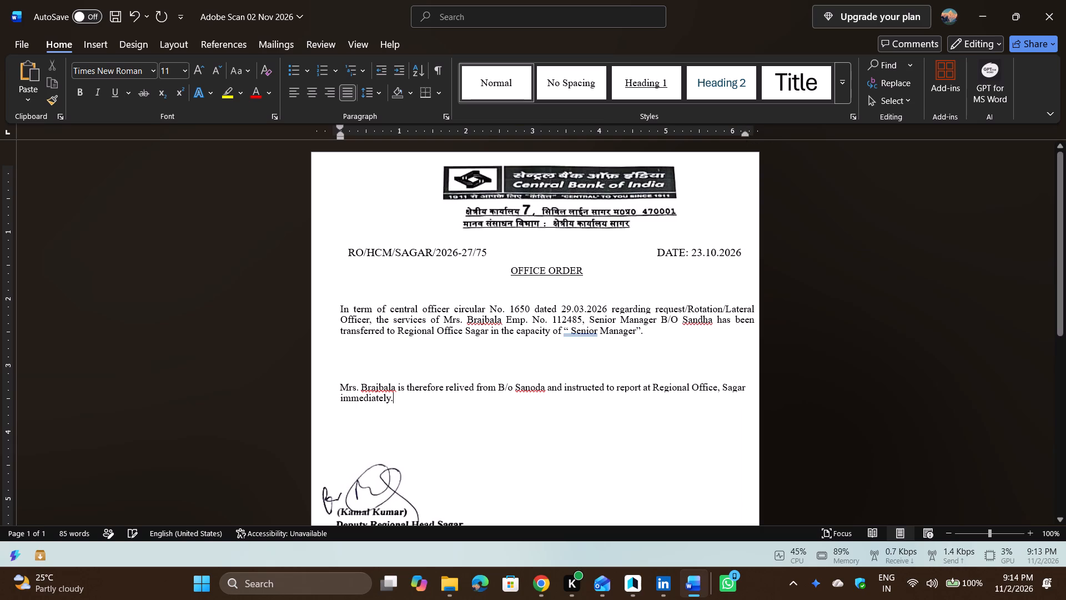
left_click(748, 301)
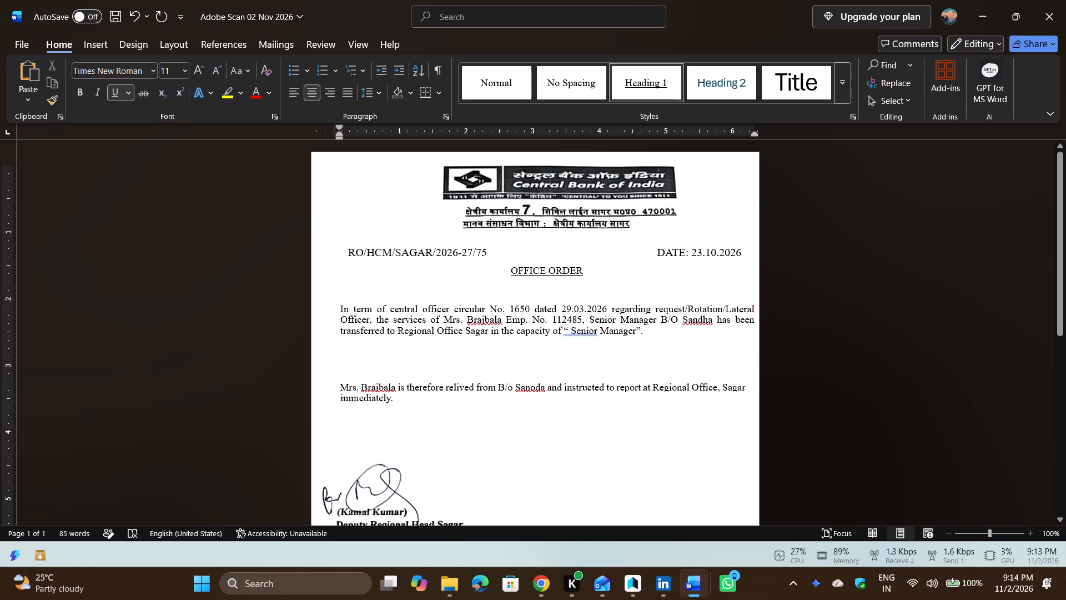
left_click(758, 308)
left_click_drag(750, 309, 748, 389)
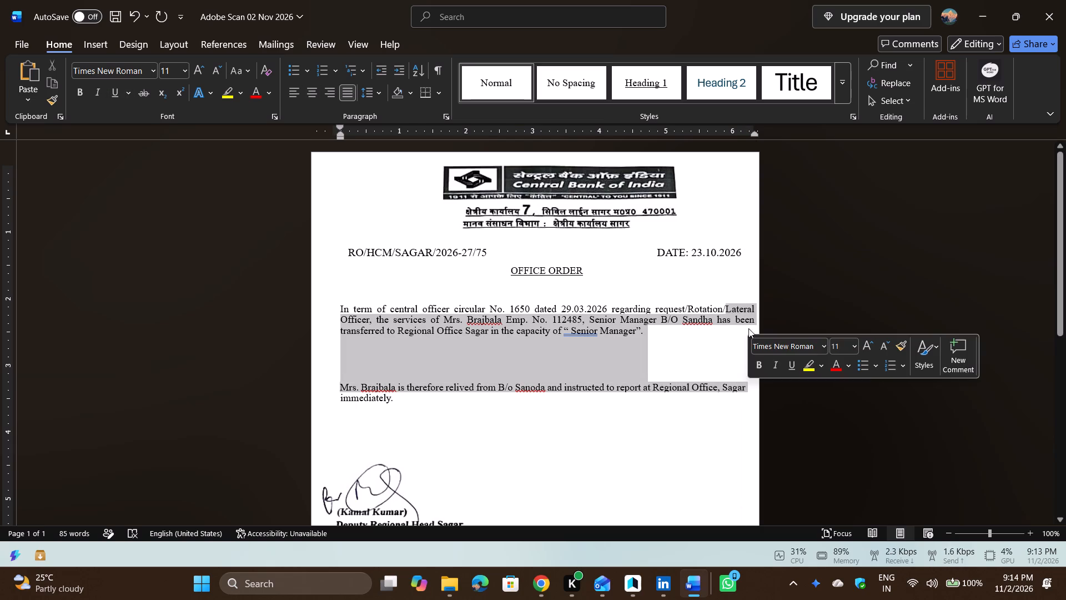
left_click(752, 132)
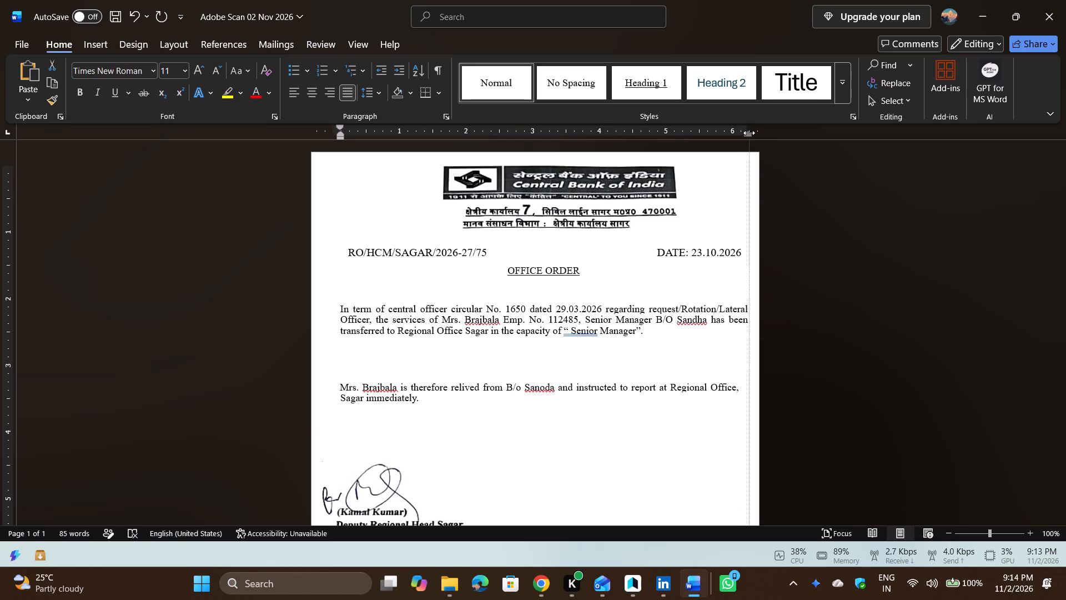
left_click(638, 488)
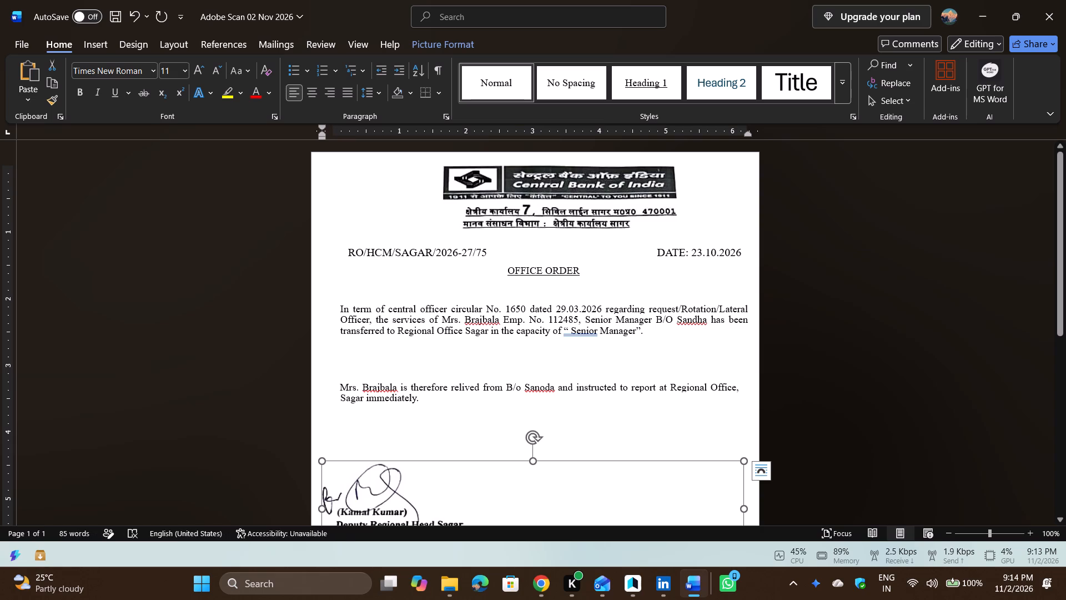
Remove the extra space after the opening quotation mark of "Senior Manager" in the transfer sentence.
left_click(572, 332)
key("BackSpace")
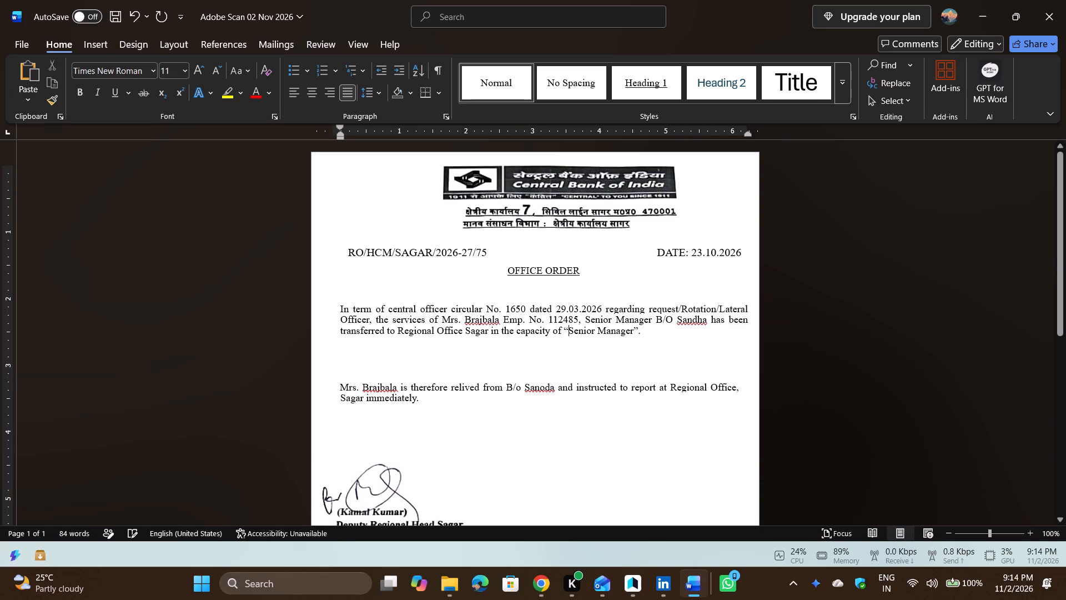
left_click(631, 429)
Split the employee's name in the relieving sentence into two words, each starting with a capital letter.
left_click(378, 387)
key("Right")
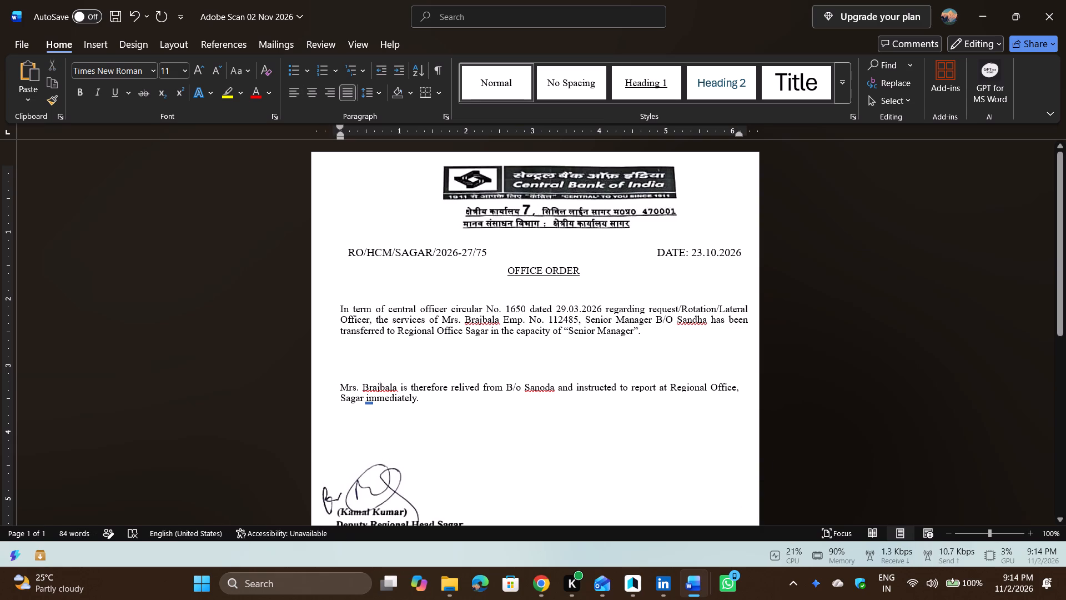
key("space")
key("Delete")
key("shift+b")
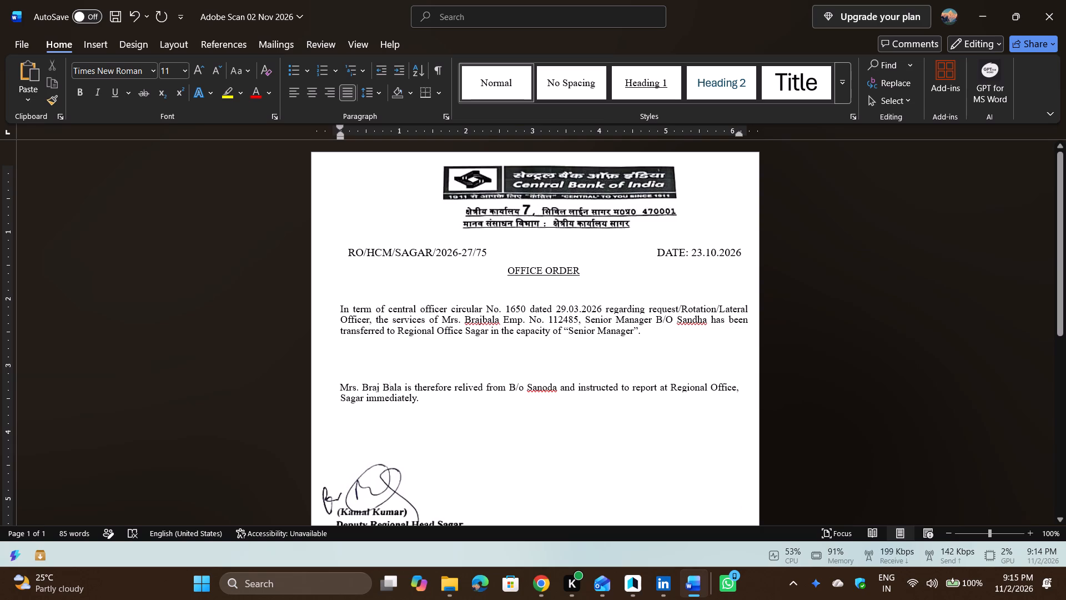
Correct the branch name in the relieving sentence to "Sanodha".
double_click(550, 391)
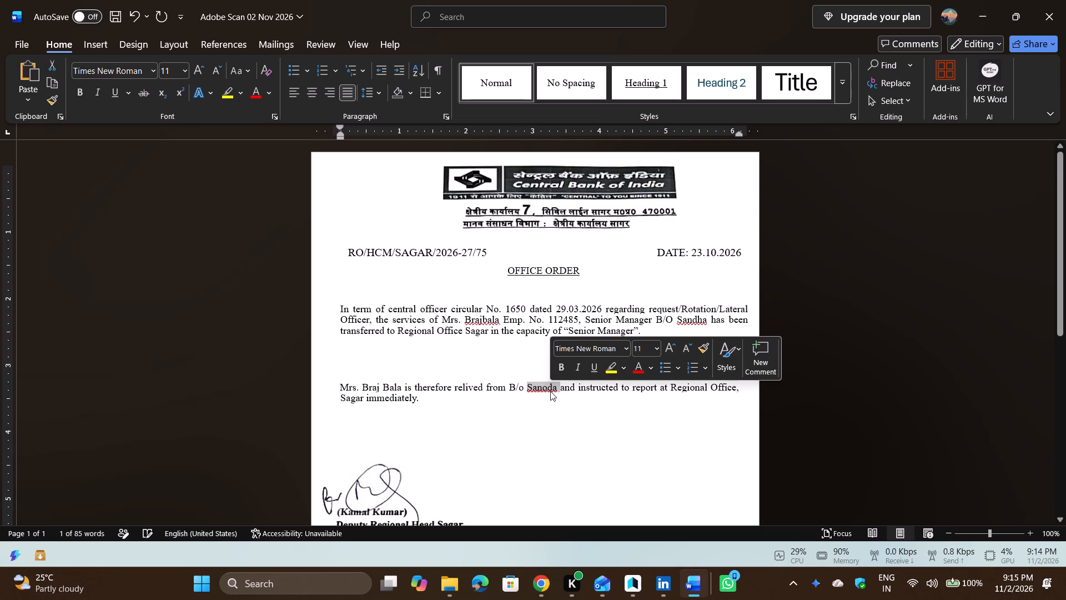
type("San")
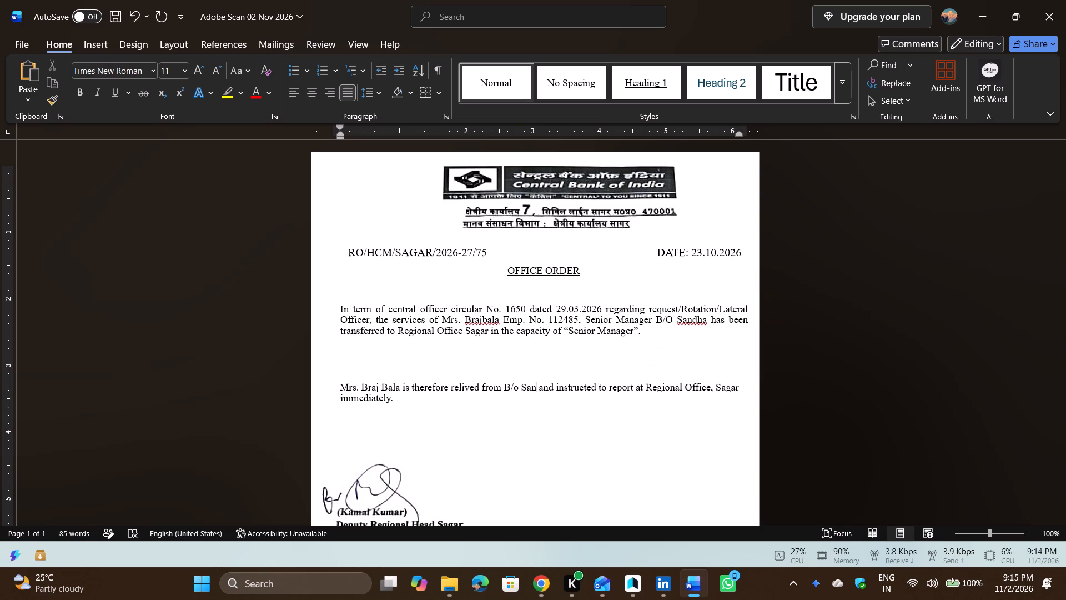
type("odha")
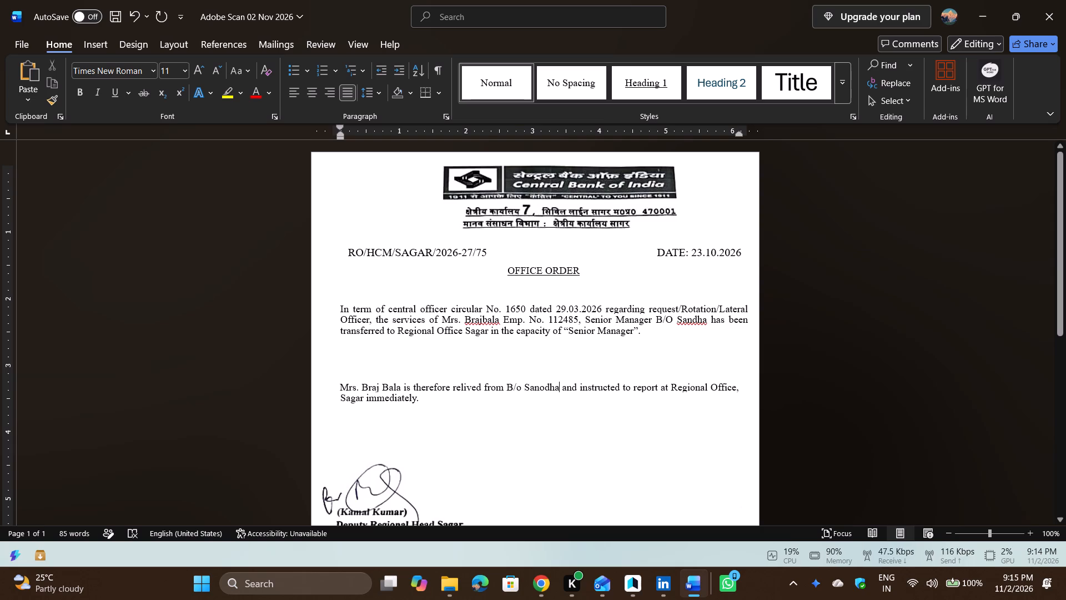
Expand the abbreviation "B/o" before Sanodha in the relieving sentence to "Branch Office".
left_click(513, 386)
key("Delete")
type("ranch")
key("space")
key("Right")
type("f")
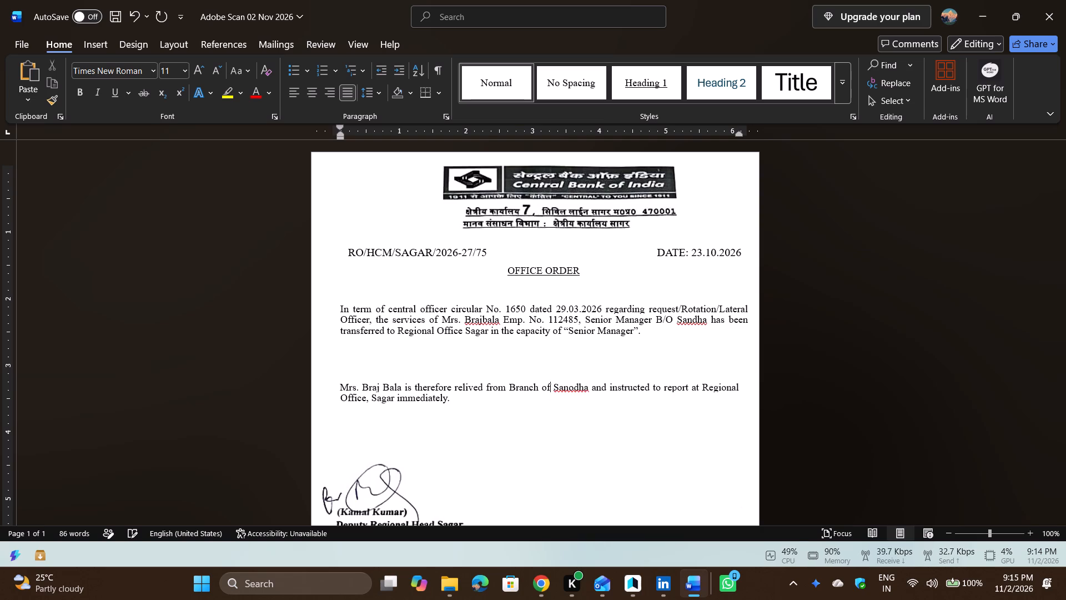
key("space")
key("BackSpace")
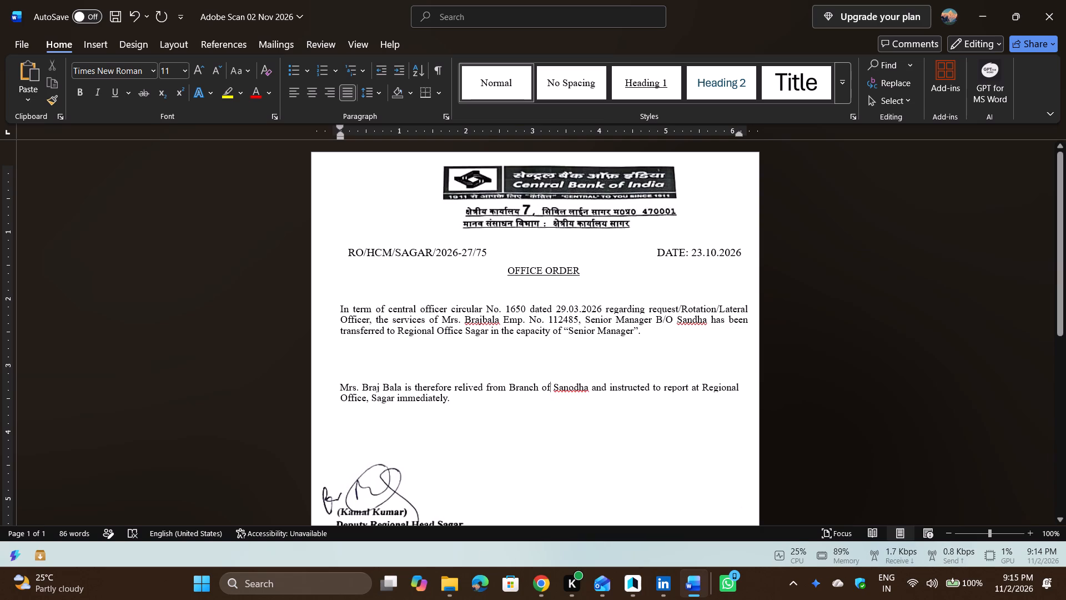
double_click(545, 388)
type("Offce")
key("BackSpace")
key("BackSpace")
type("ice")
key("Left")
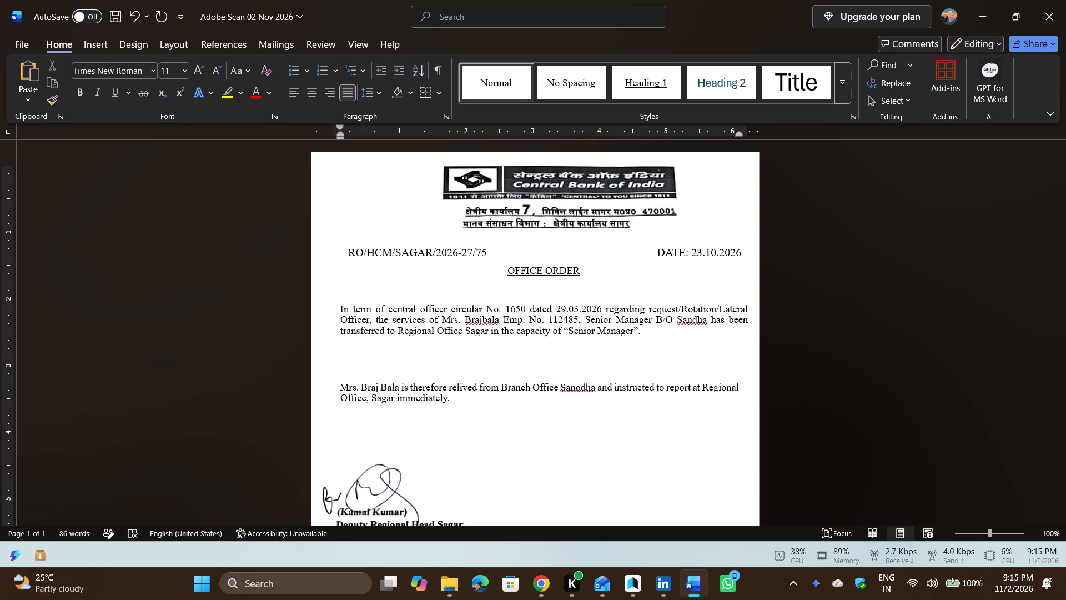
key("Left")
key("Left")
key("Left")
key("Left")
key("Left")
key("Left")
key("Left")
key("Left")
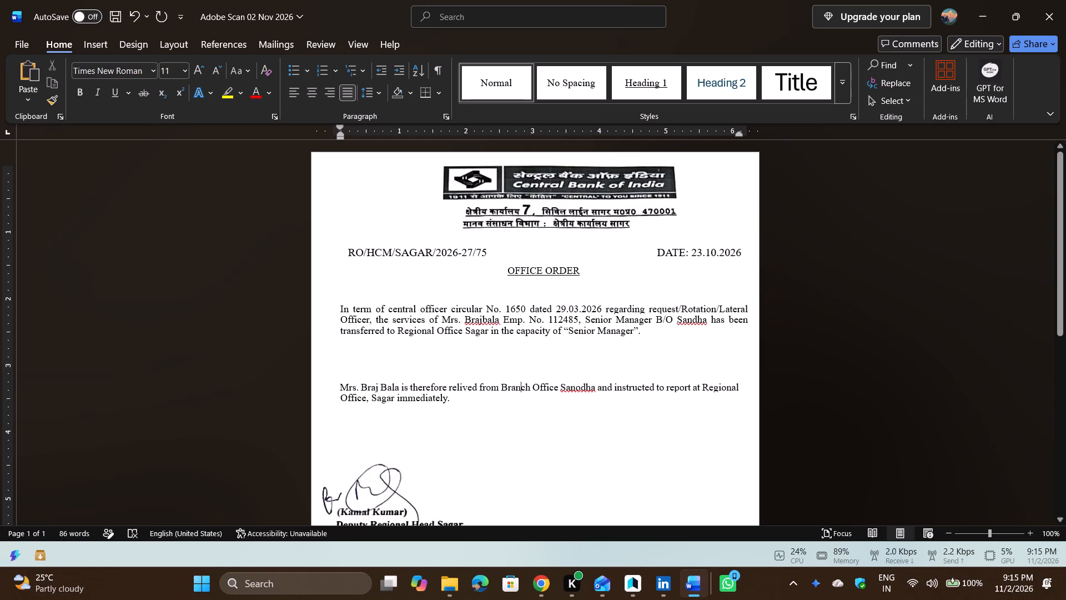
Make the employee's name with title, "Branch Office Sanodha" and "Regional Office, Sagar" bold in the relieving sentence.
left_click_drag(339, 388, 391, 388)
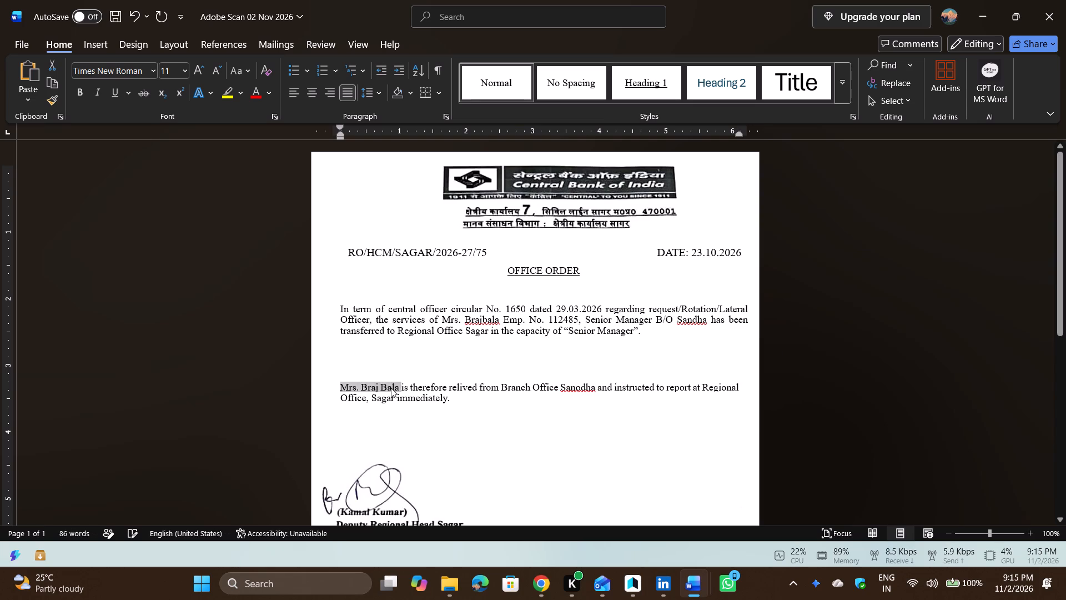
key("ctrl+b")
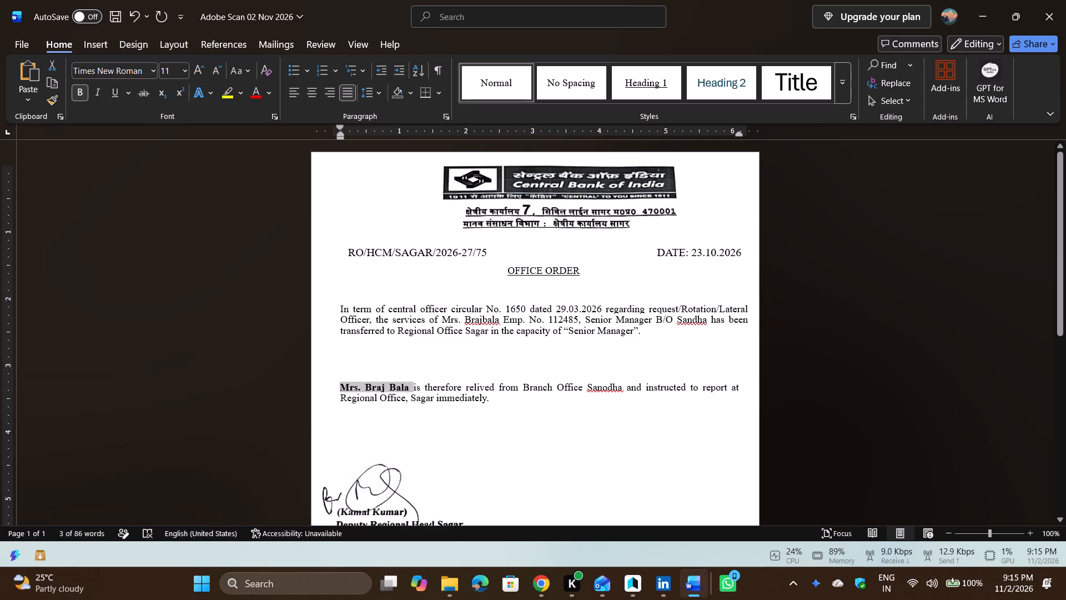
left_click_drag(522, 387, 601, 389)
key("ctrl+b")
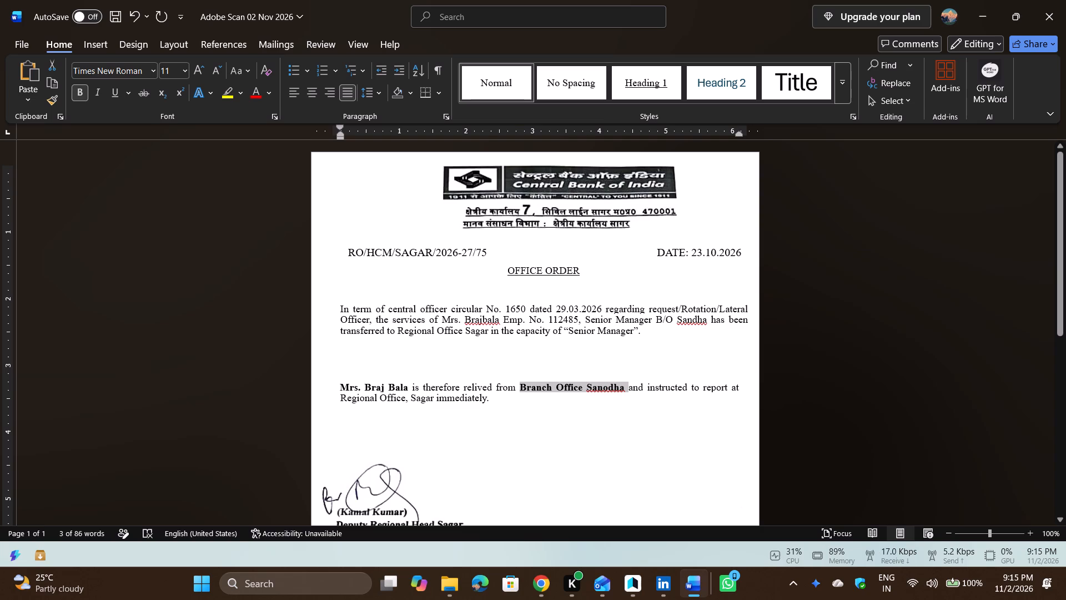
left_click_drag(341, 398, 432, 394)
key("ctrl+b")
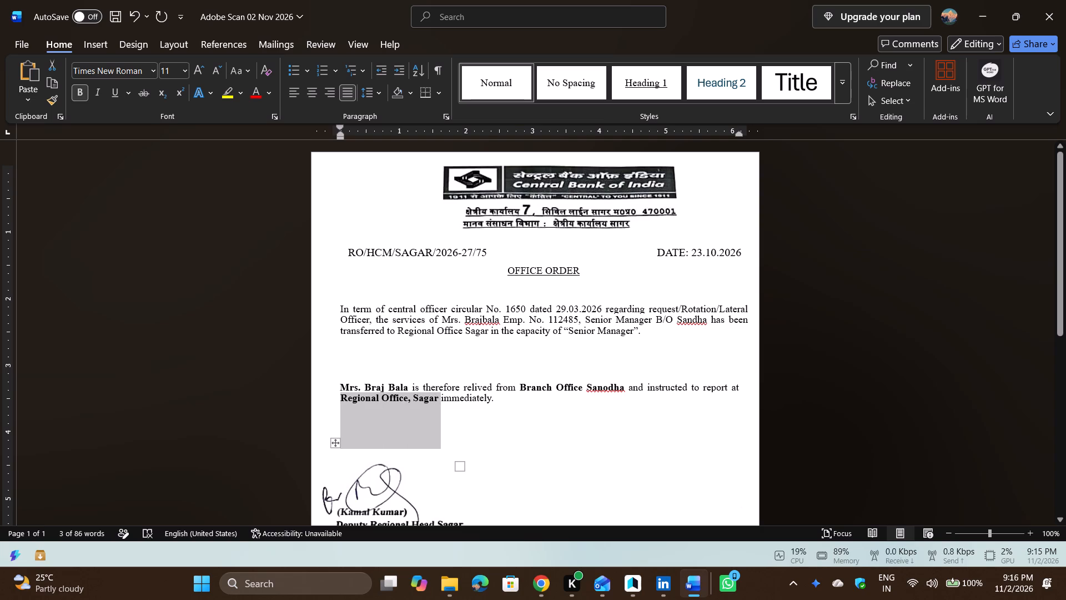
left_click(591, 446)
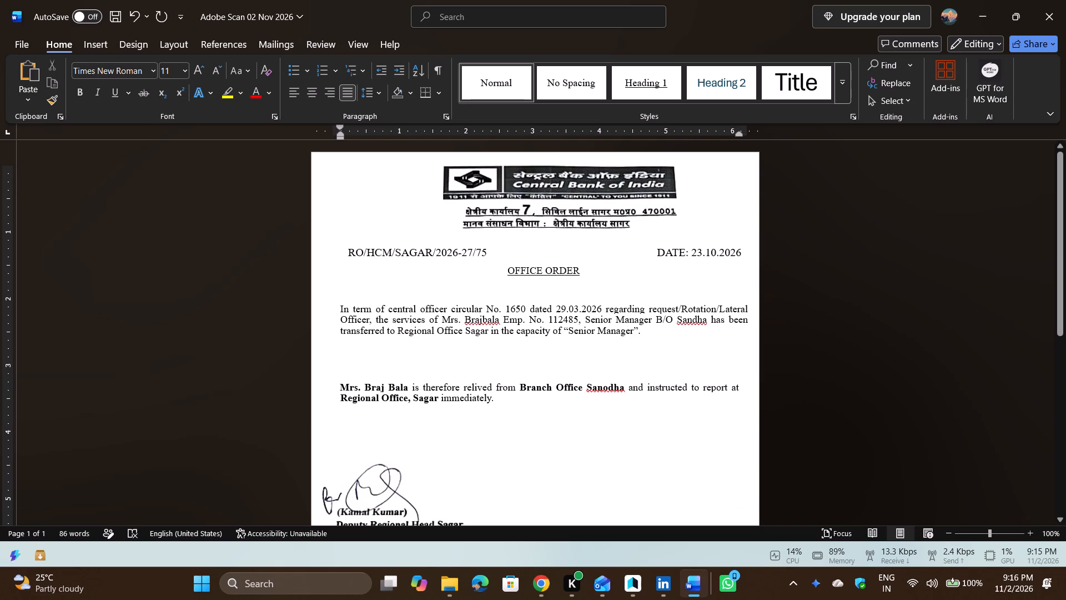
Make the quoted post "Senior Manager" at the end of the transfer sentence bold.
left_click_drag(563, 329, 617, 332)
key("ctrl+b")
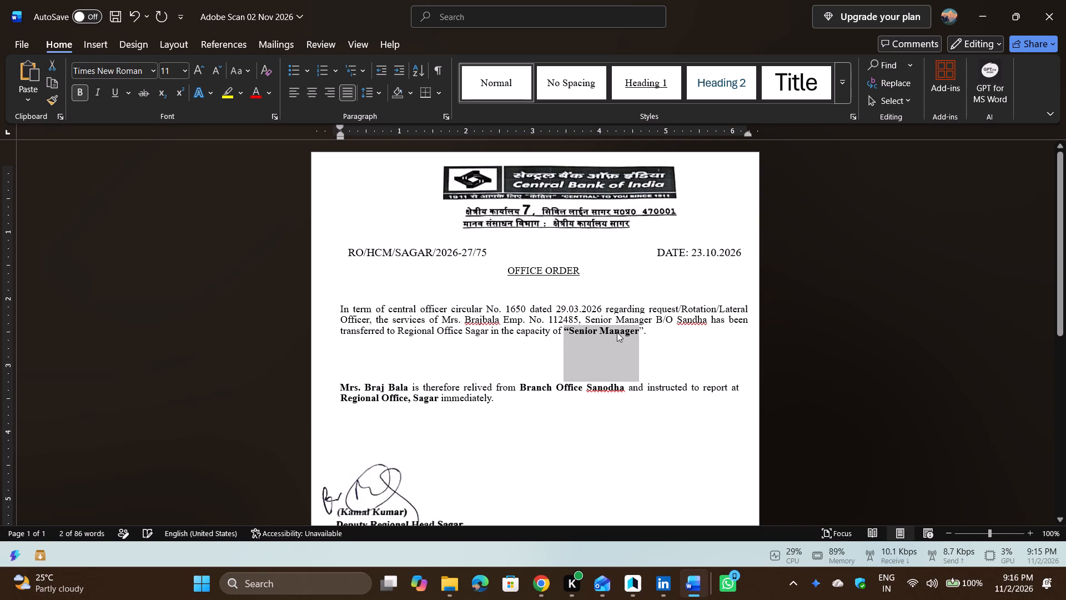
left_click(464, 372)
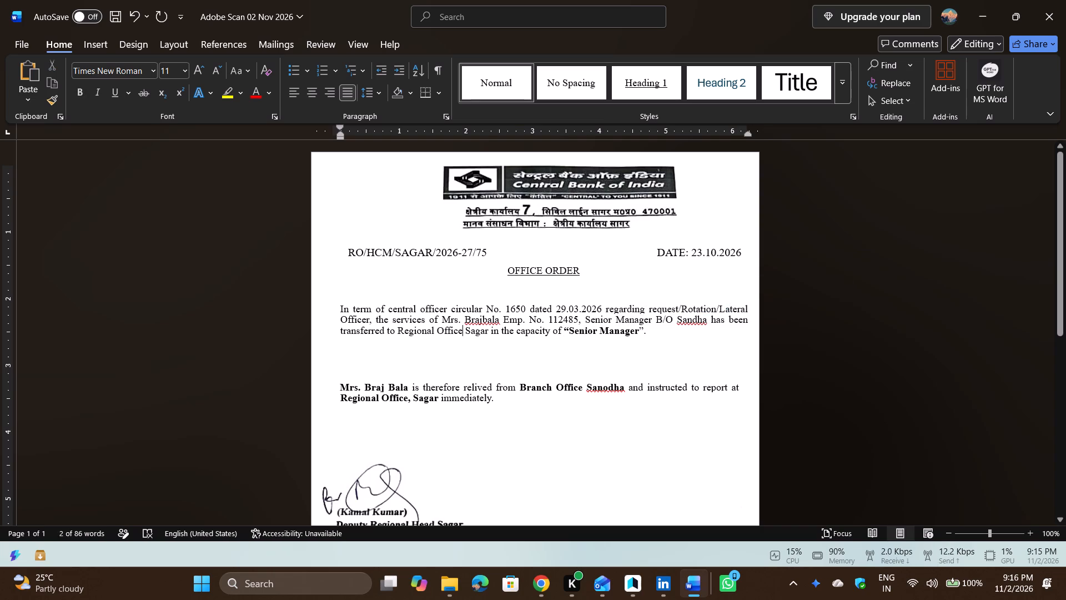
Place the text cursor in the transfer paragraph near the employee's name.
left_click(481, 313)
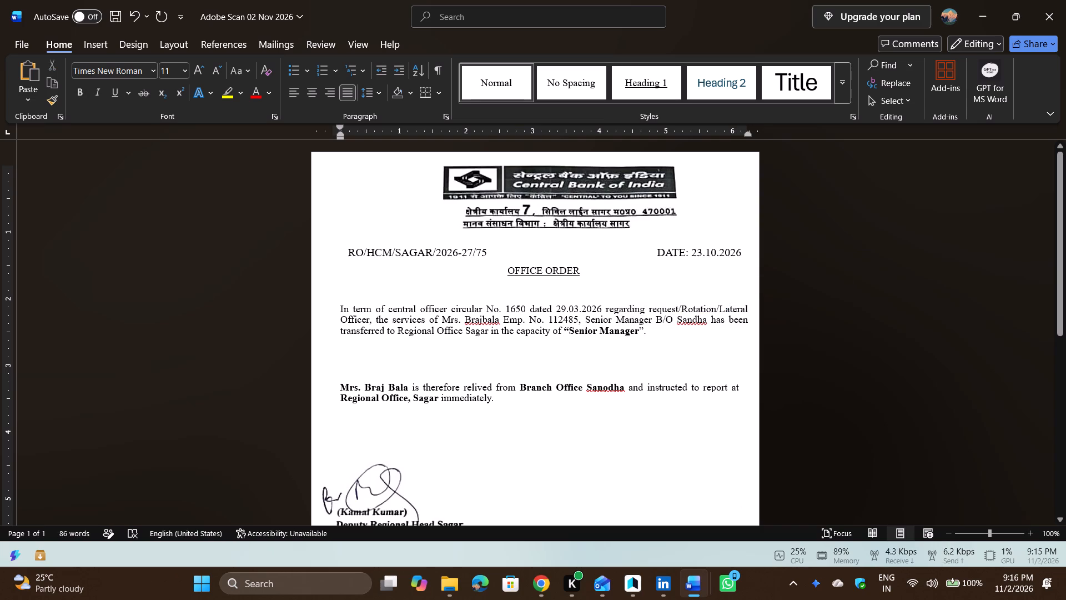
Split the employee's name in the transfer sentence into two words, with the second word capitalised.
left_click(483, 319)
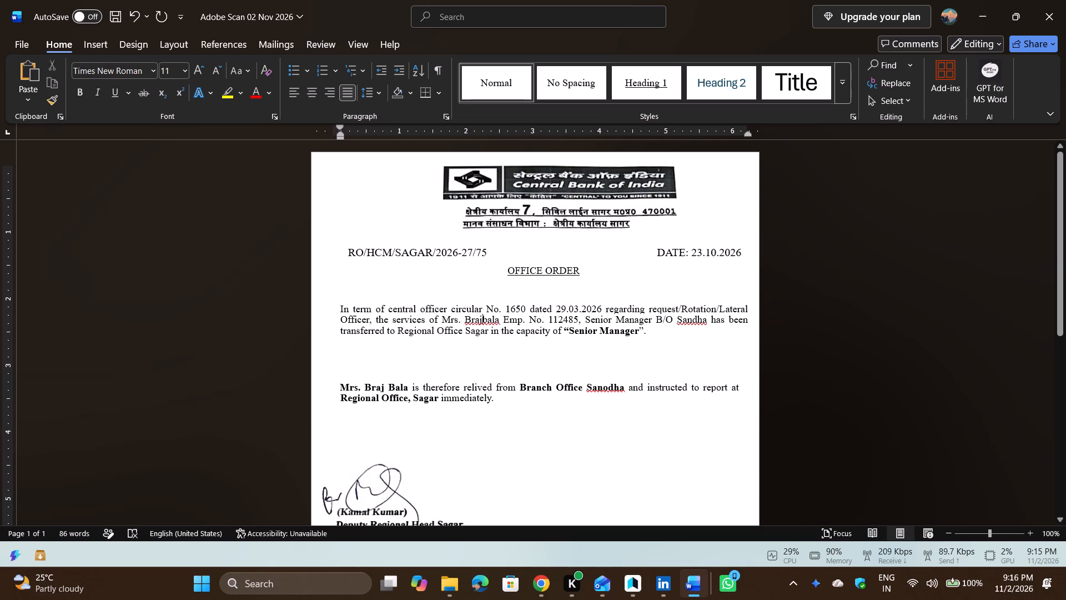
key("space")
key("Delete")
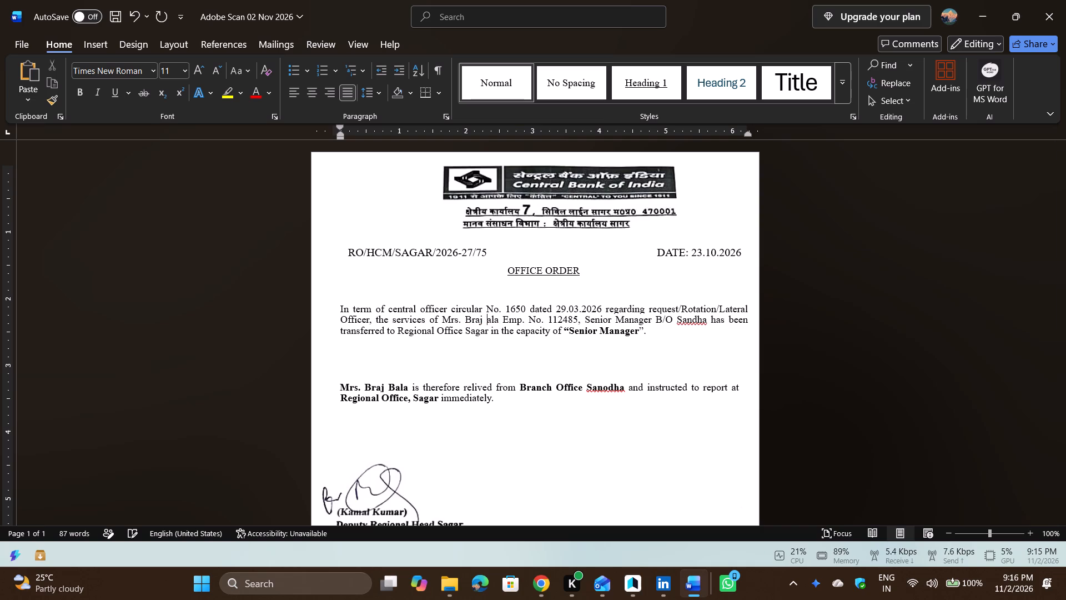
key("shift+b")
Make the employee's name with title, employee number and the post "Senior Manager" before "B/O" bold in the transfer sentence.
left_click_drag(442, 318, 574, 318)
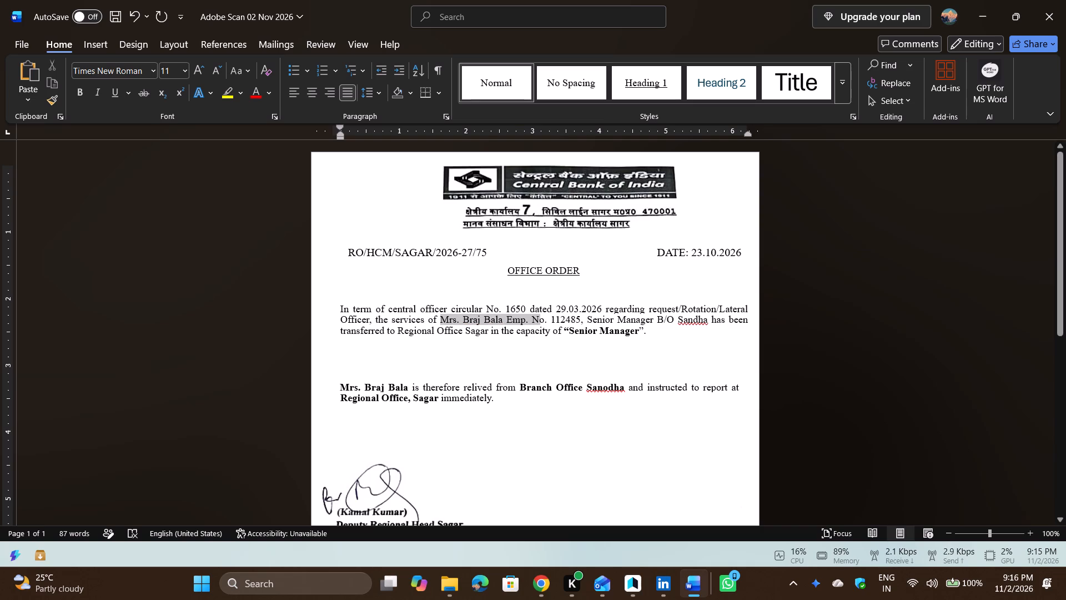
left_click_drag(574, 318, 648, 325)
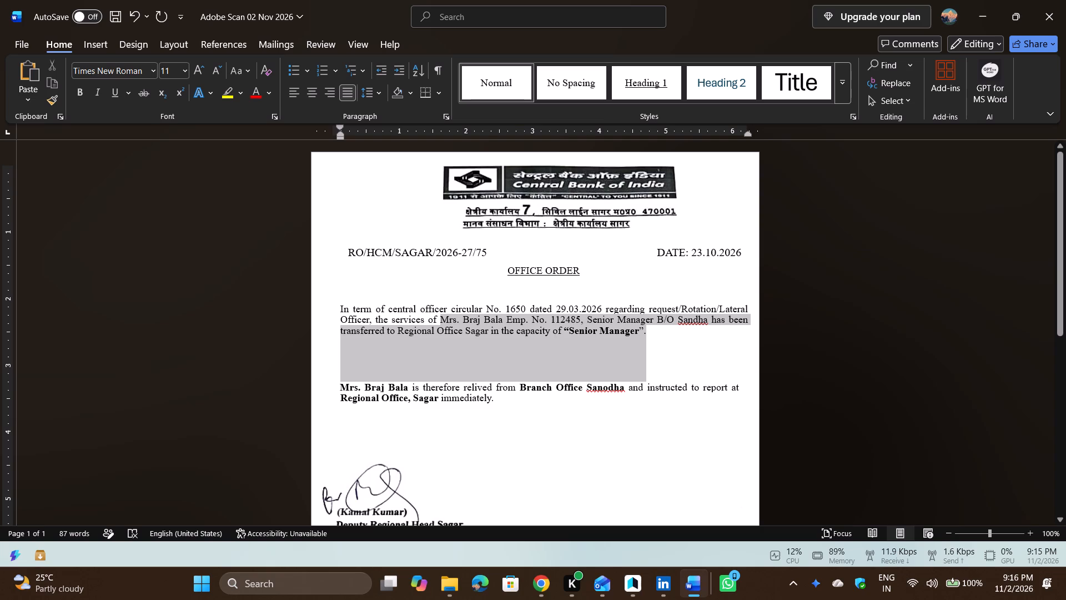
left_click_drag(648, 325, 648, 324)
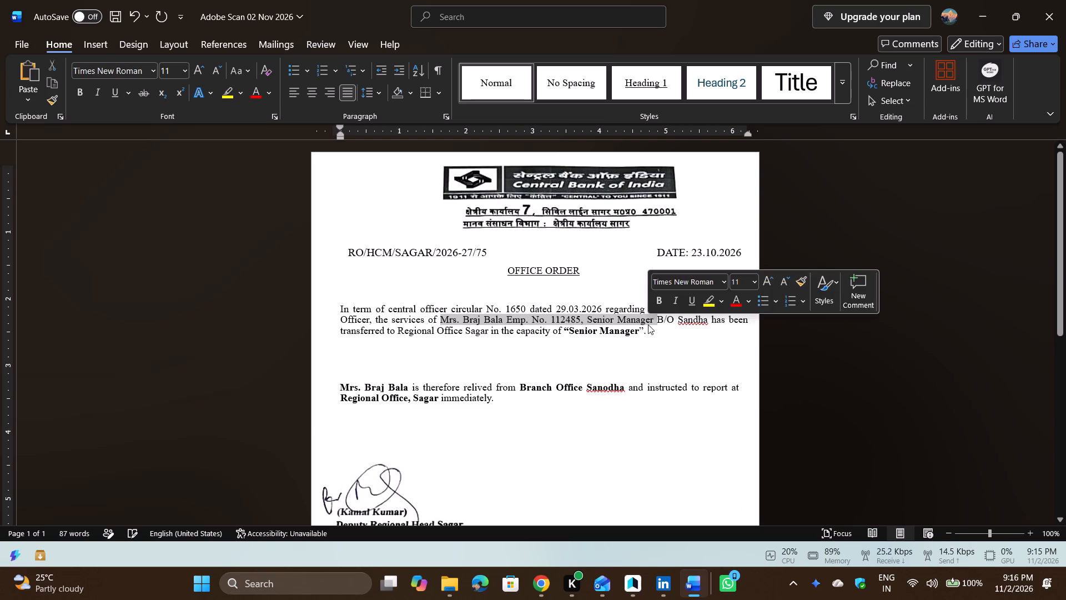
key("ctrl+b")
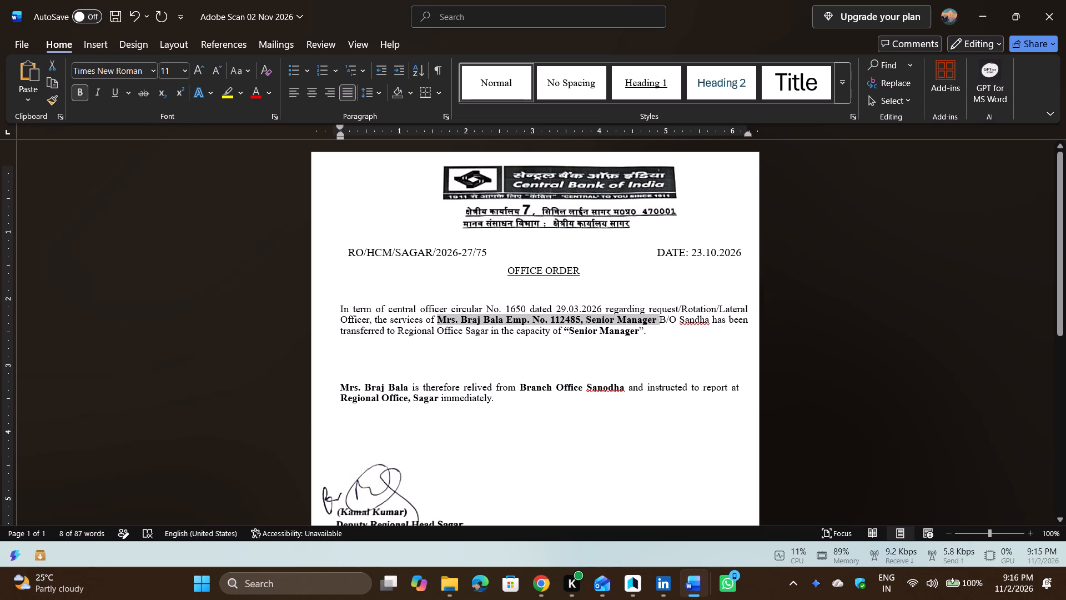
Cut the PIN code 470001 from its separate line above the Hindi office address at the page bottom.
left_click_drag(1060, 258, 1065, 419)
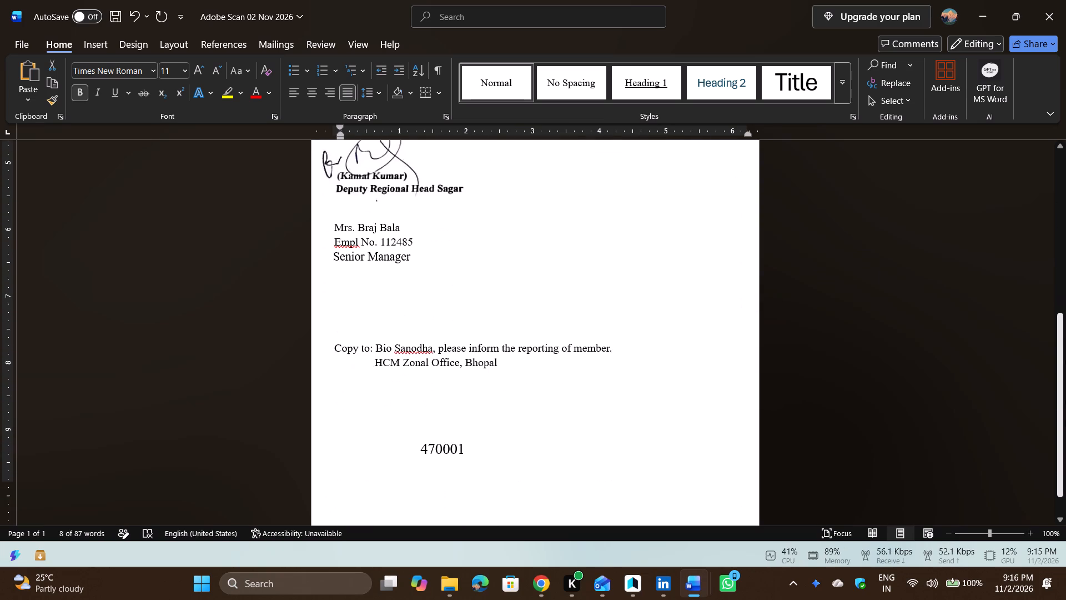
left_click_drag(1065, 419, 1065, 431)
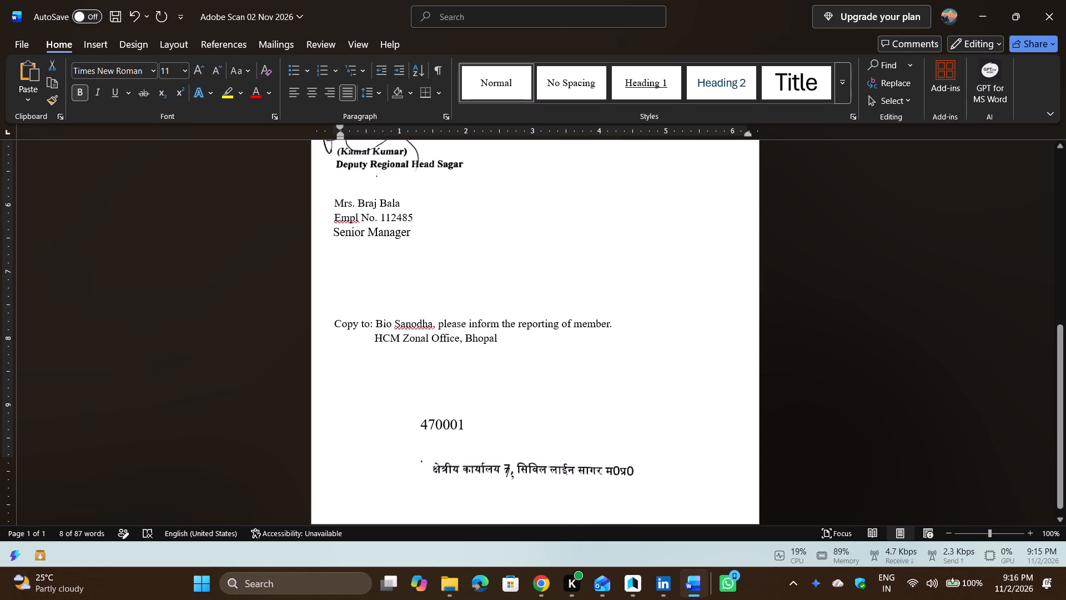
double_click(452, 420)
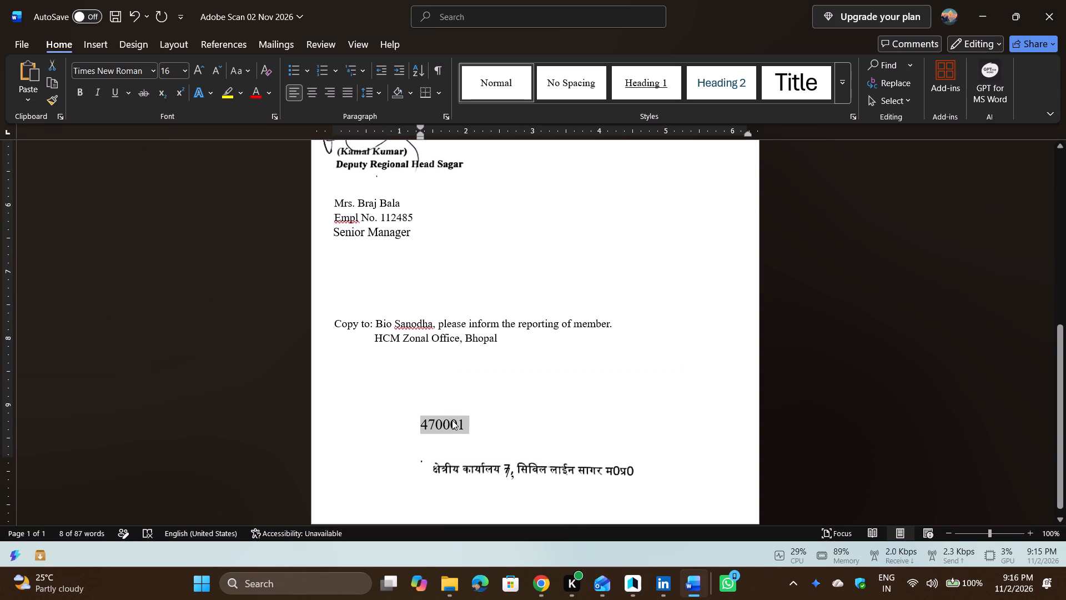
key("ctrl+x")
Try to place the text cursor at the end of the Hindi office address line, opening the footer for editing.
left_click(651, 468)
left_click(636, 476)
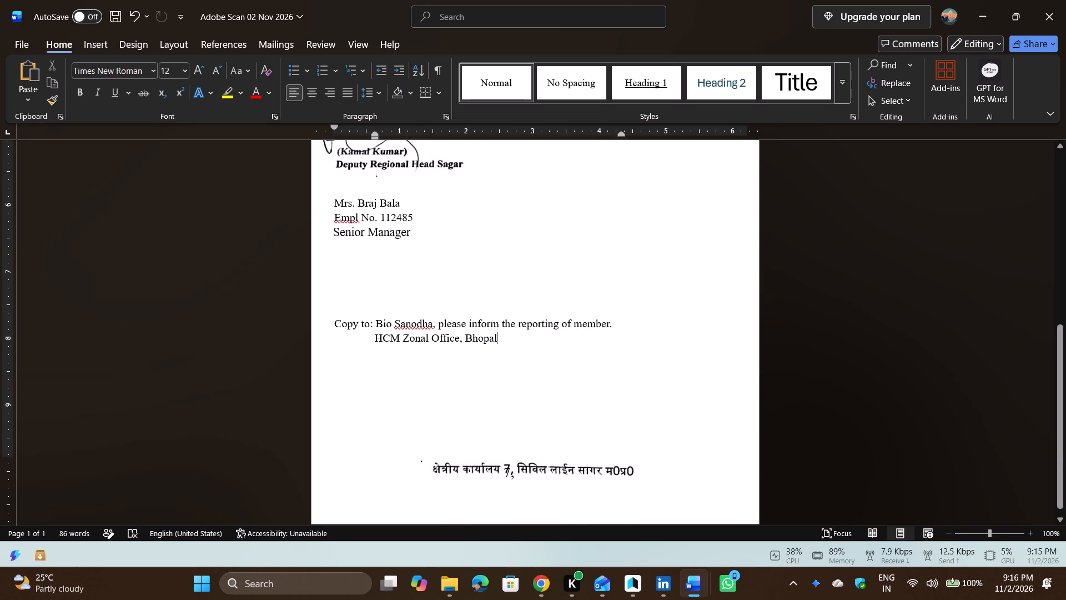
double_click(636, 476)
double_click(621, 467)
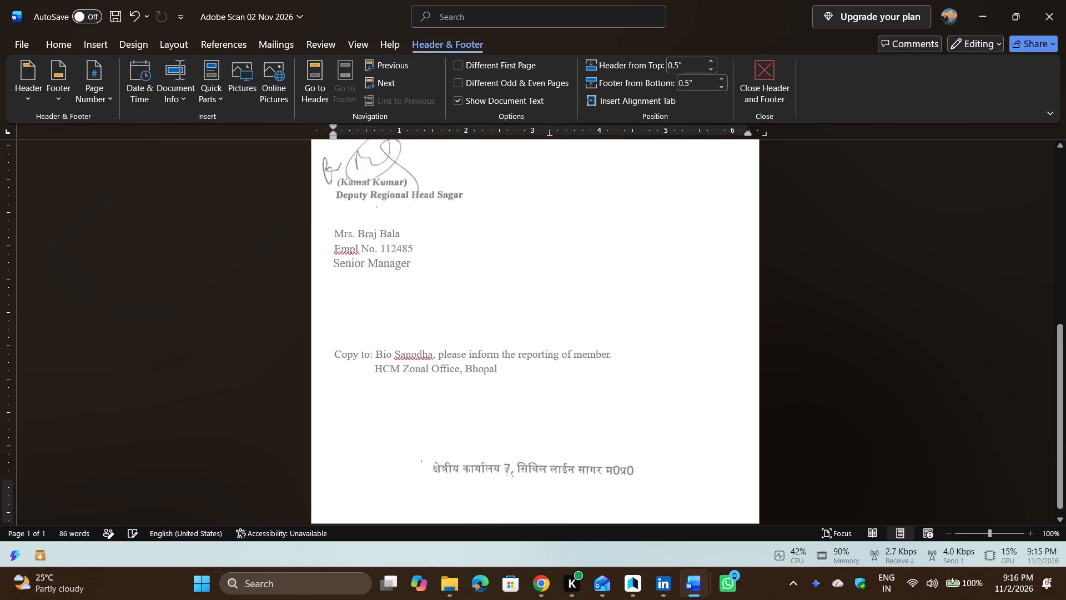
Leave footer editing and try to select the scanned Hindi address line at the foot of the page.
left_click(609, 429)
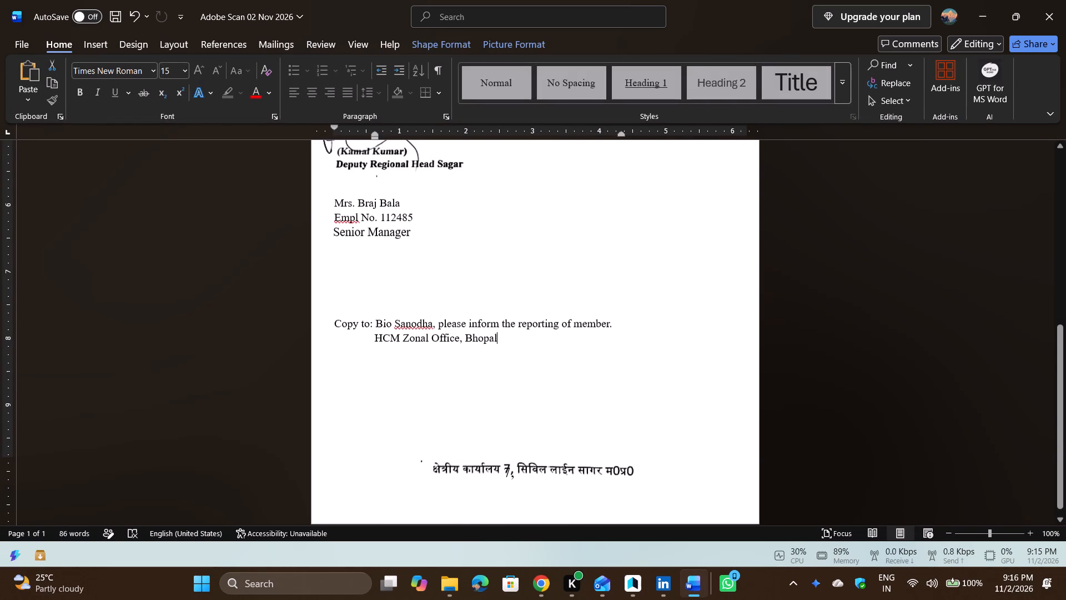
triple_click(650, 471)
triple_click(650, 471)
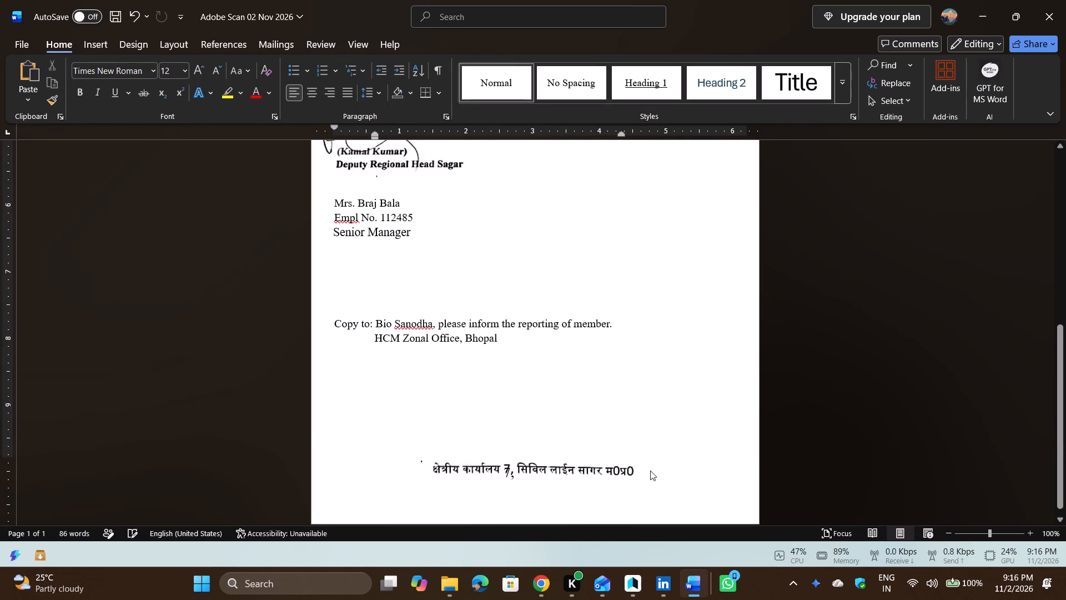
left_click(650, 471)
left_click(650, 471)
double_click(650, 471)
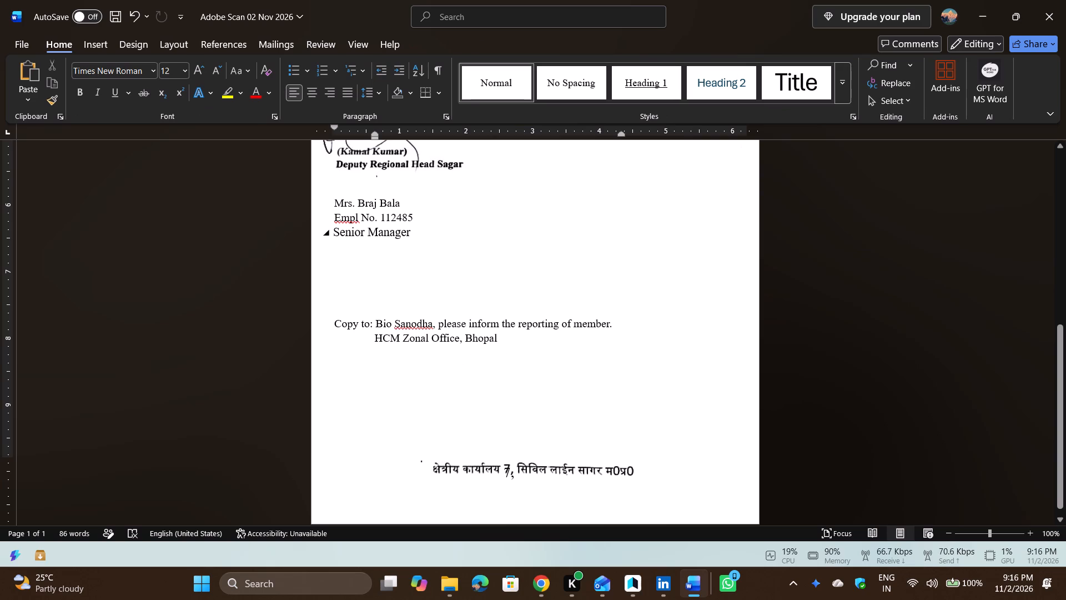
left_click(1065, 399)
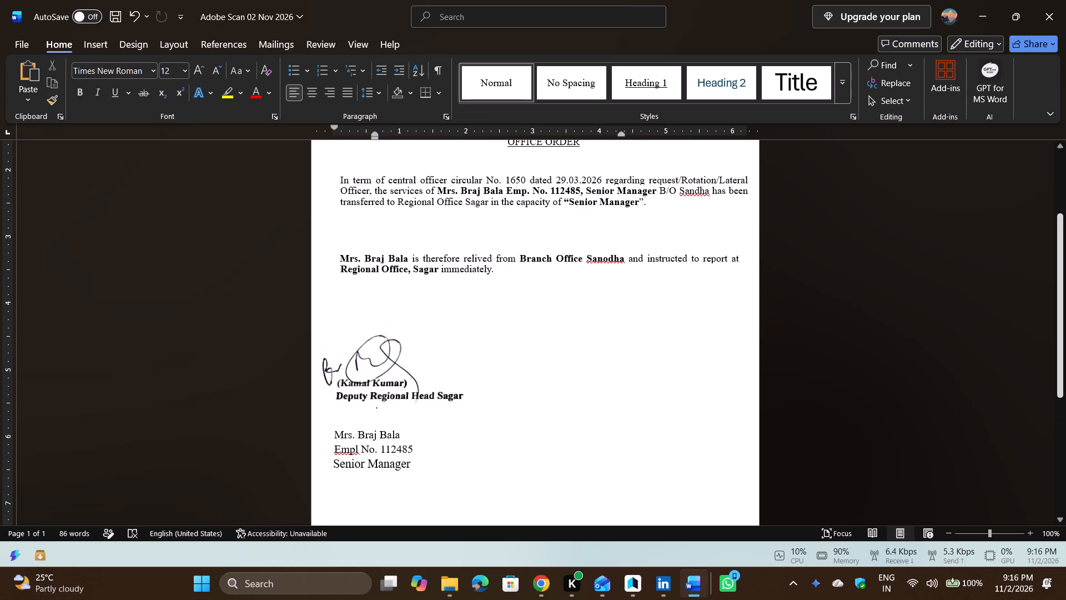
In the transfer paragraph, change "Emp." to "Empl." and capitalise "central" as "Central".
left_click(525, 184)
left_click(525, 195)
key("l")
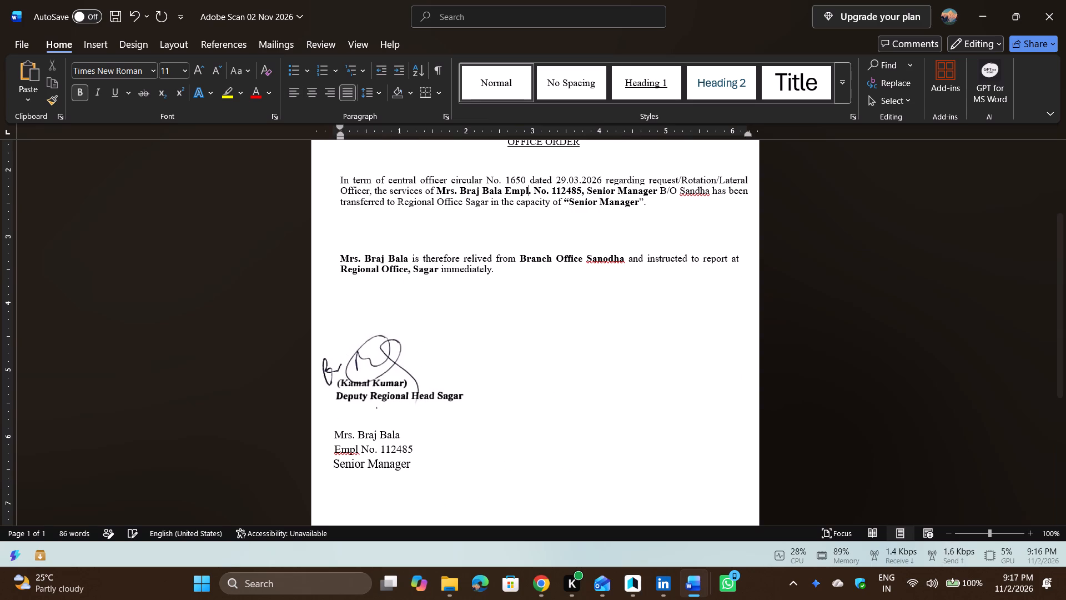
left_click(388, 179)
key("Delete")
key("shift+c")
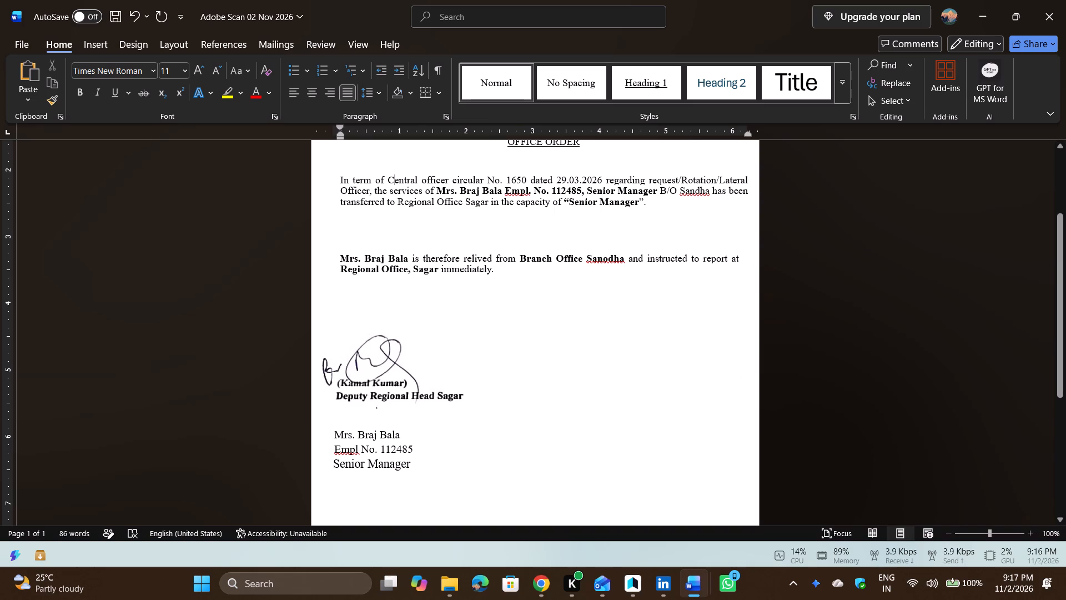
Make the circular reference bold from just after the initial C of "Central officer circular No. 1650" through "dated 29.03.2026".
key("shift+Right")
key("shift+Right")
key("shift+Right")
key("shift+Right")
key("shift+Right")
key("shift+Right")
key("shift+Right")
key("shift+Right")
key("shift+Right")
key("shift+Right")
key("shift+Right")
key("shift+Right")
key("shift+Right")
key("shift+Right")
key("shift+Right")
key("shift+Right")
key("shift+Right")
key("shift+Right")
key("shift+Right")
key("shift+Right")
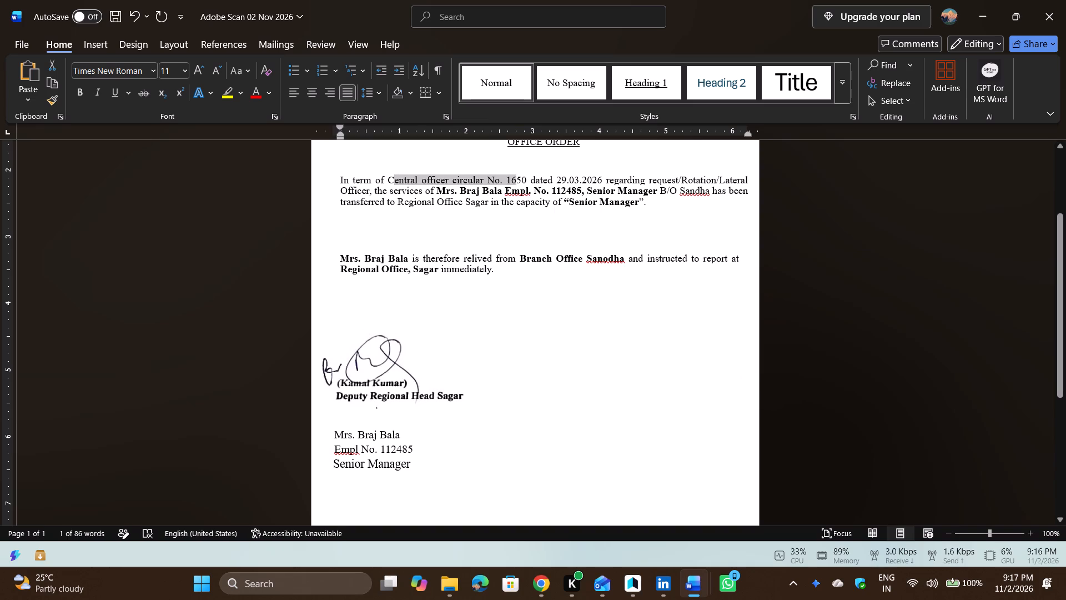
key("shift+Right")
key("shift+Right")
key("shift+Right")
key("shift+Right")
key("shift+Right")
key("shift+Right")
key("shift+Right")
key("shift+Right")
key("shift+Right")
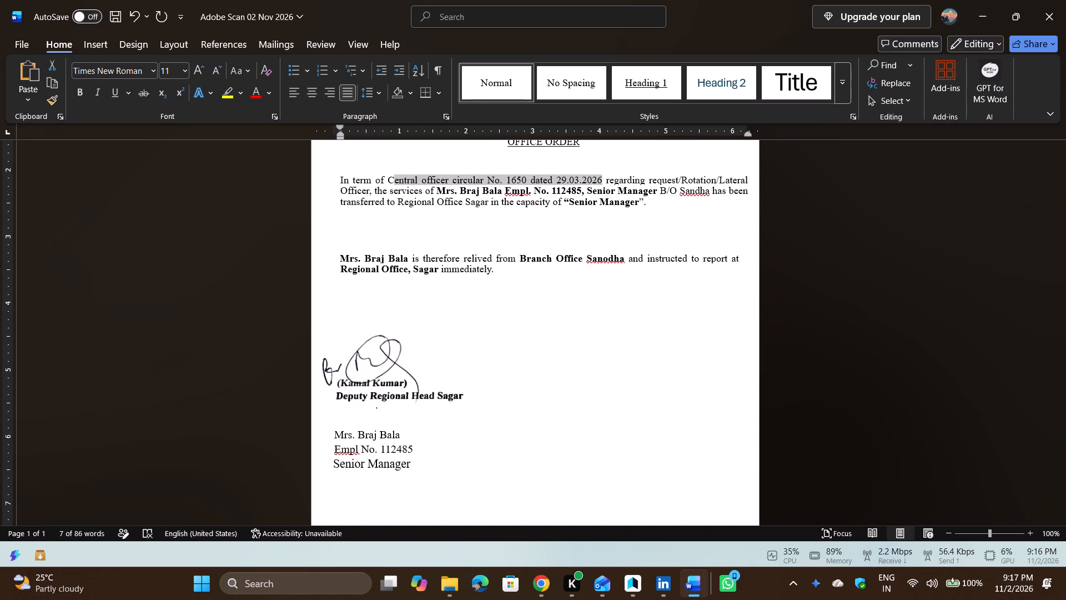
key("ctrl+b")
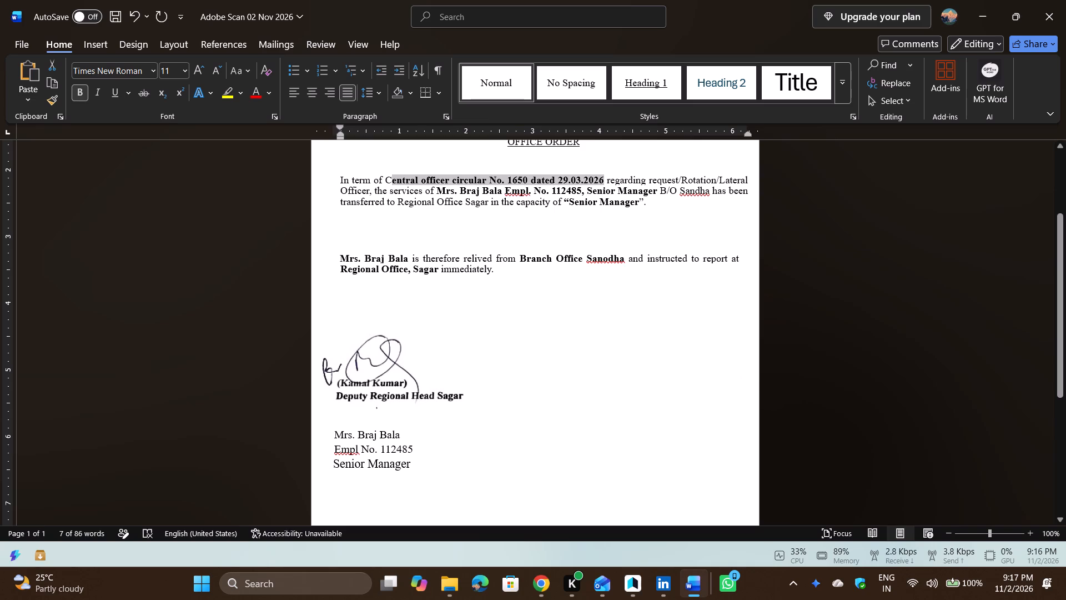
Add a space before each slash in "request/Rotation/Lateral" and capitalise "request" as "Request".
left_click(677, 179)
key("space")
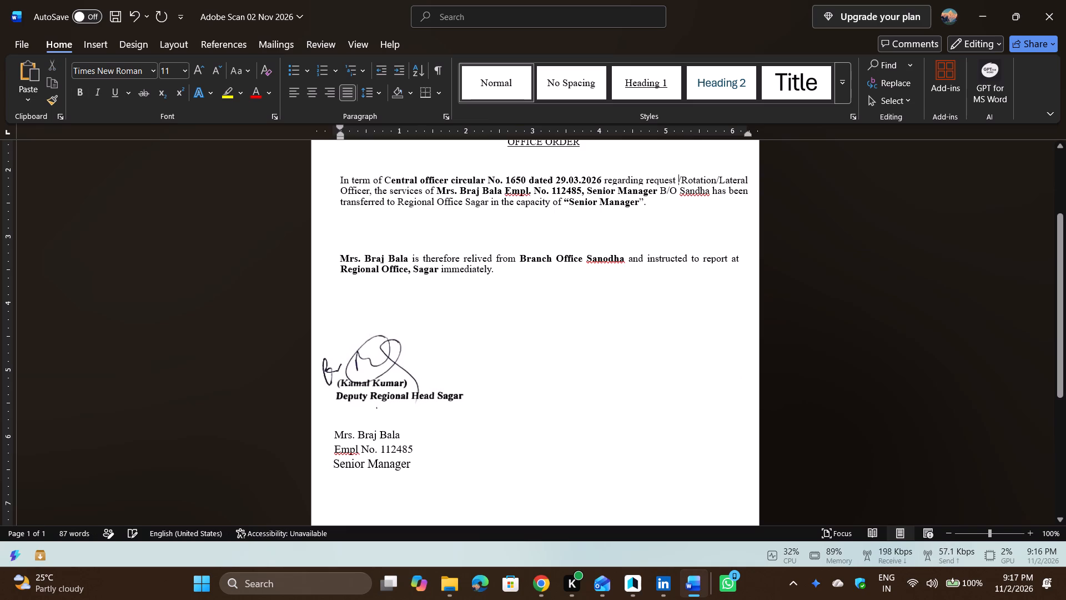
left_click(715, 177)
key("space")
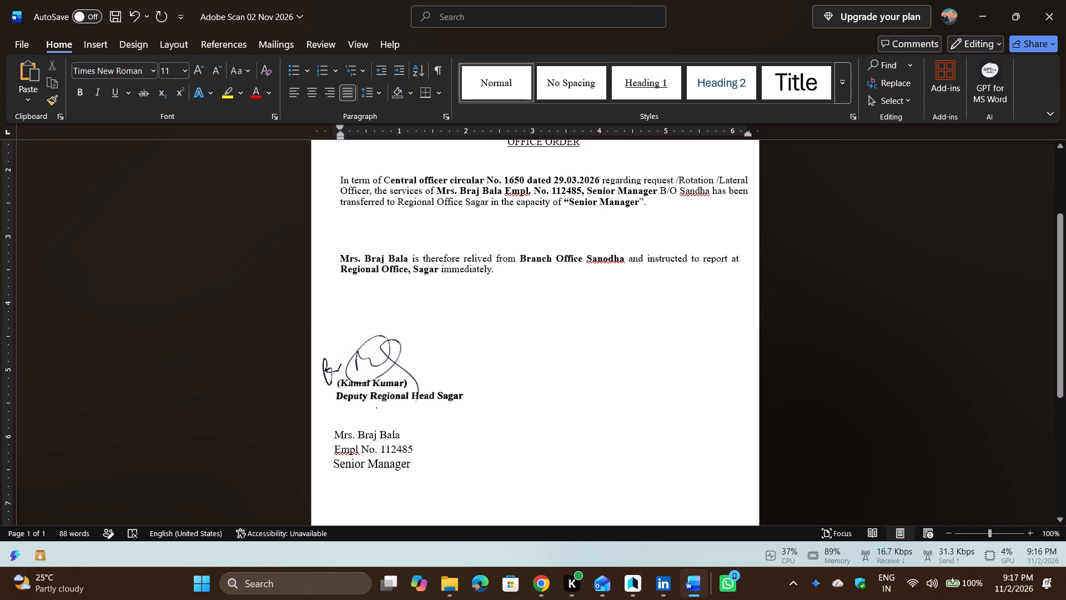
left_click(647, 179)
key("BackSpace")
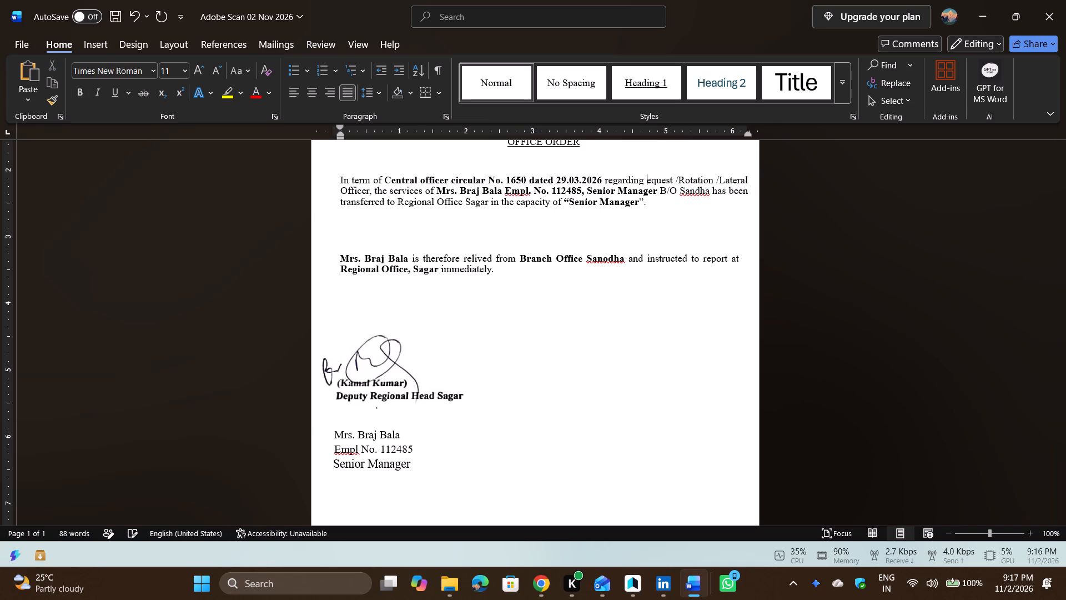
key("r")
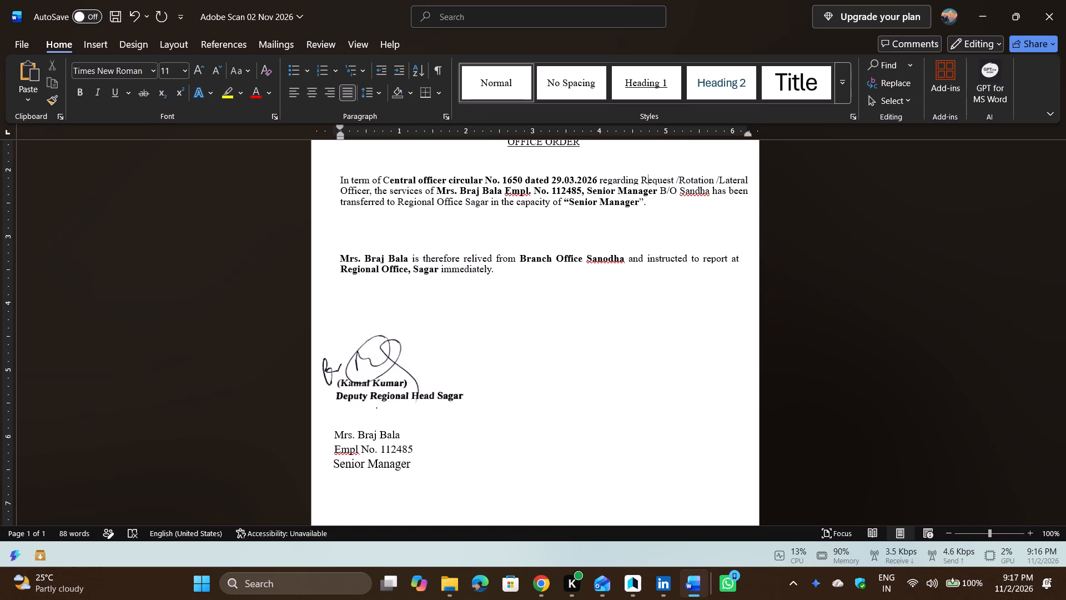
Select the scanned Hindi address line at the foot of the page.
left_click_drag(1065, 286, 1056, 171)
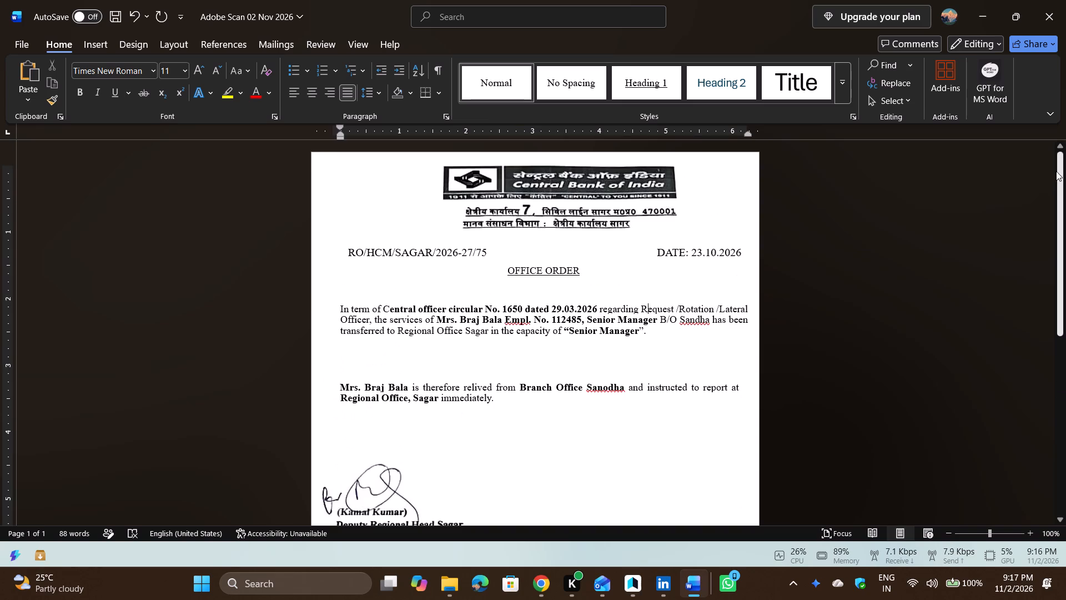
left_click_drag(1056, 171, 1062, 382)
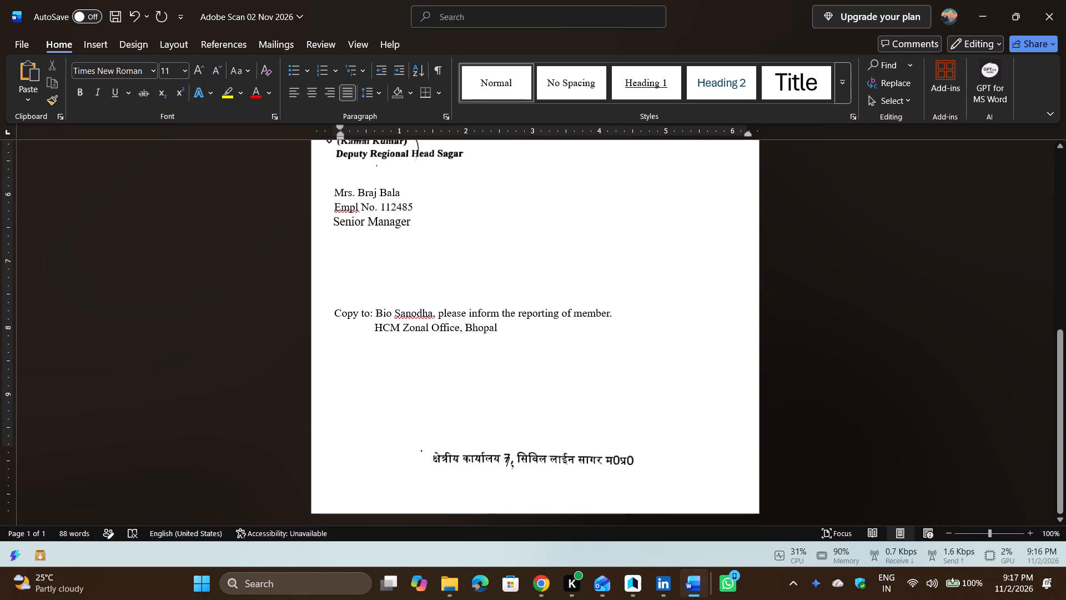
triple_click(645, 463)
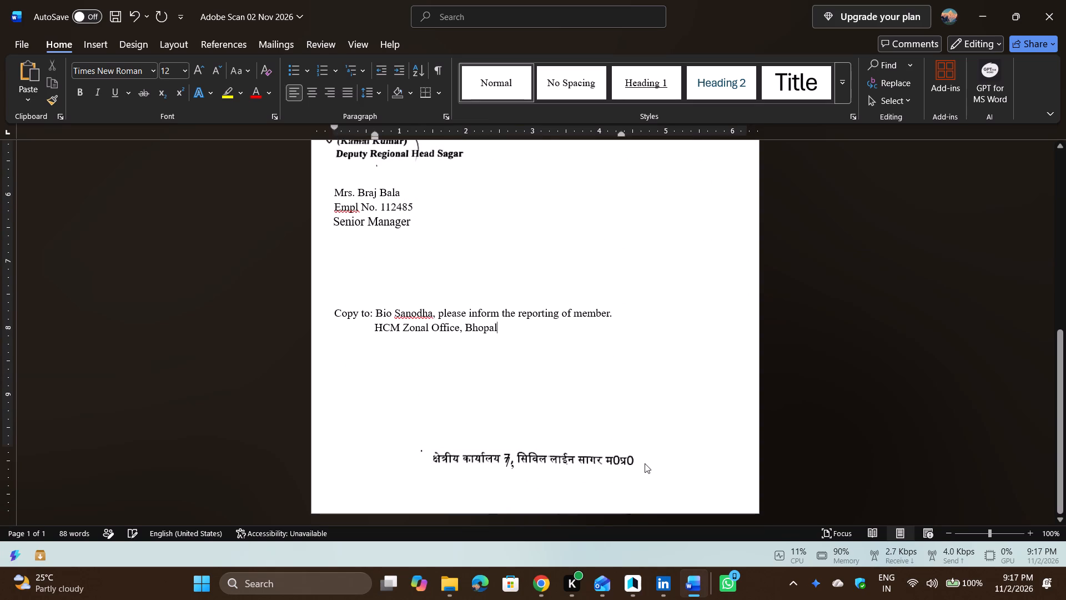
triple_click(587, 463)
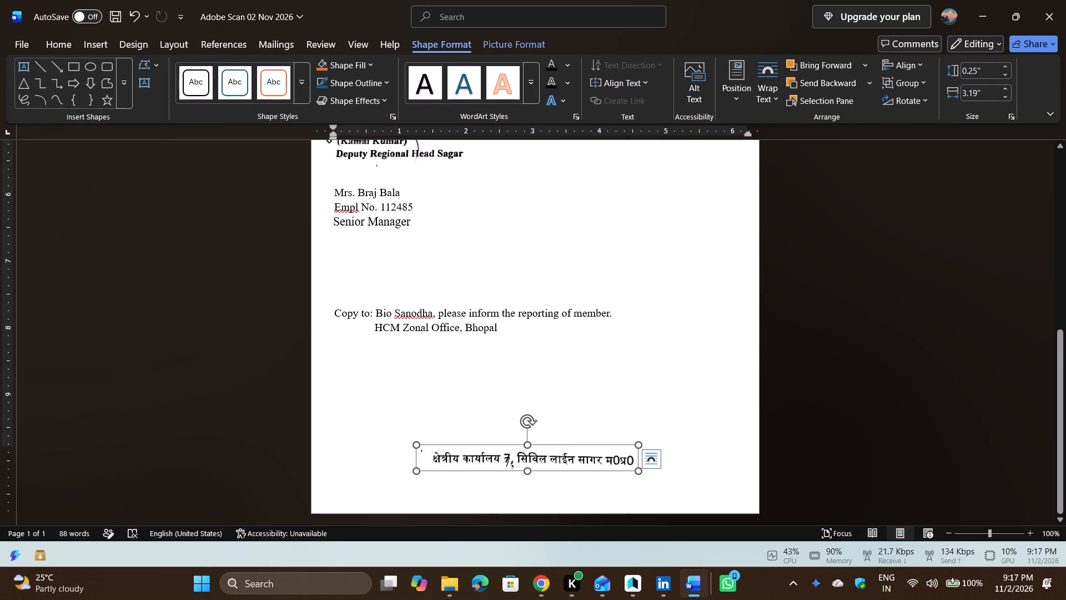
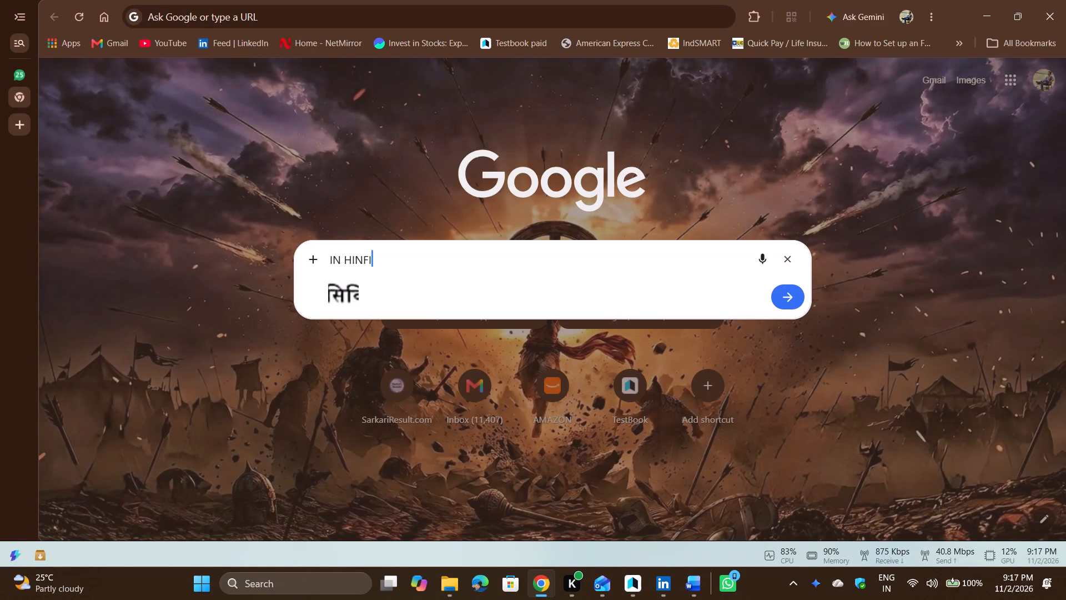
Complete the query accompanying the pasted address image as "IN HINDI" and run the Google search.
key("BackSpace")
key("BackSpace")
type("DI")
key("Return")
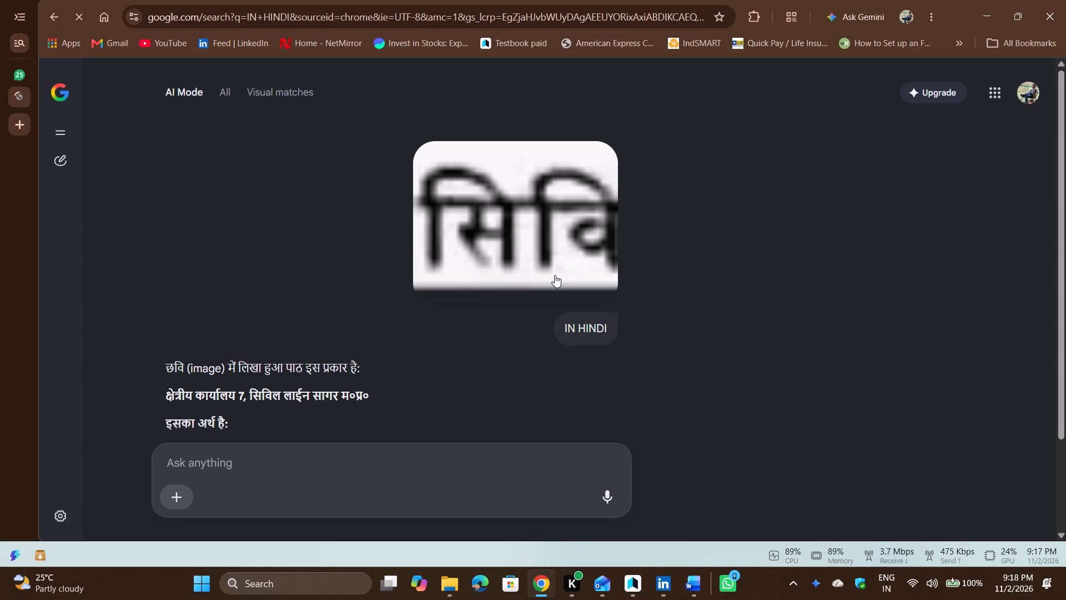
Copy the full bold Hindi office address line from the AI Mode answer and switch back to Word.
left_click_drag(381, 387, 322, 392)
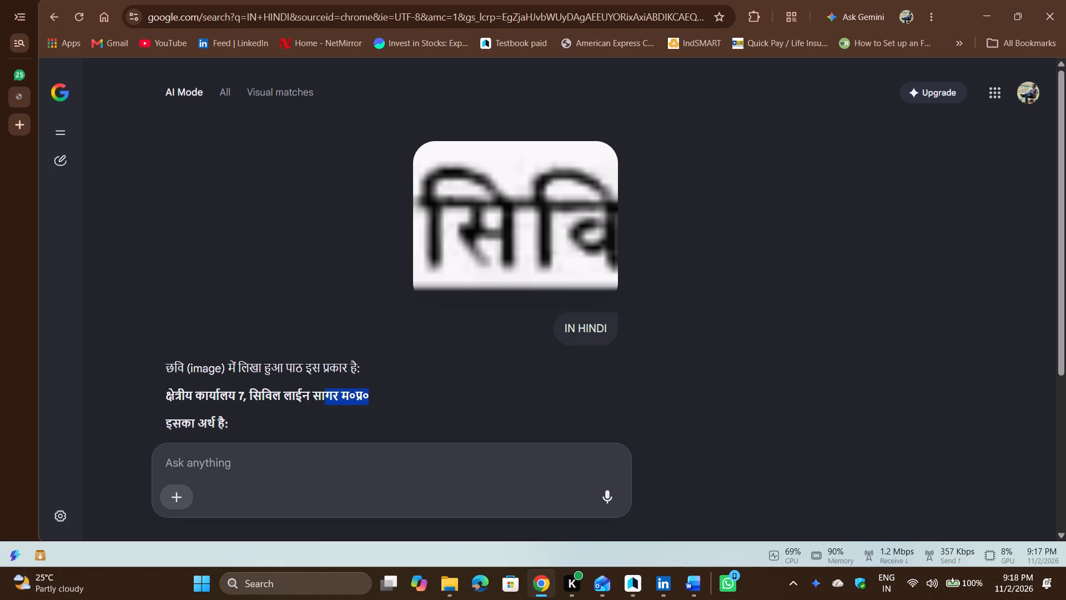
left_click_drag(322, 392, 169, 403)
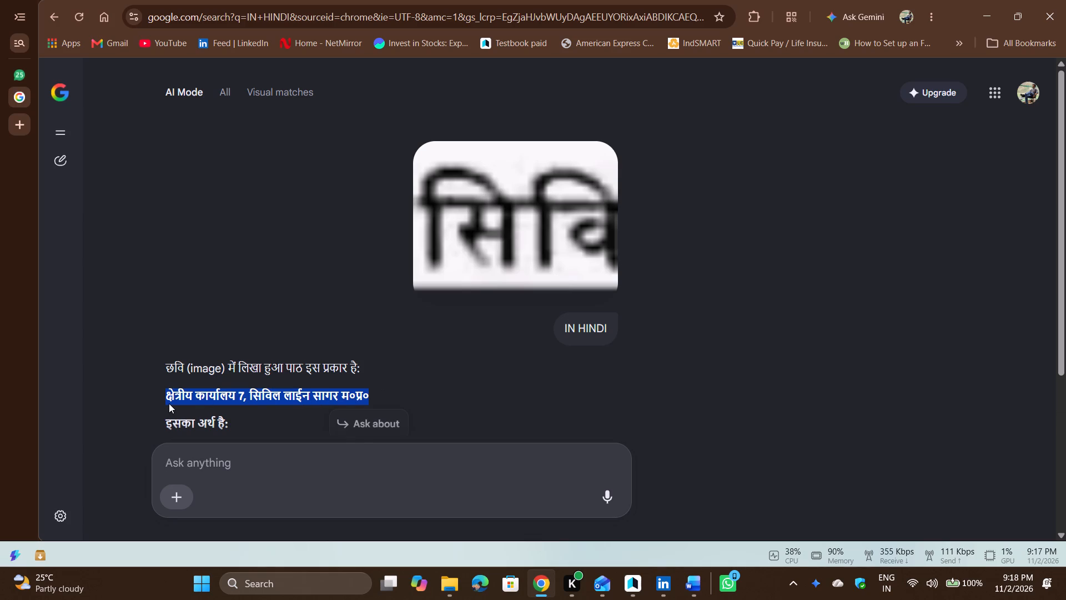
key("ctrl+c")
key("ctrl+c")
key("ctrl+c")
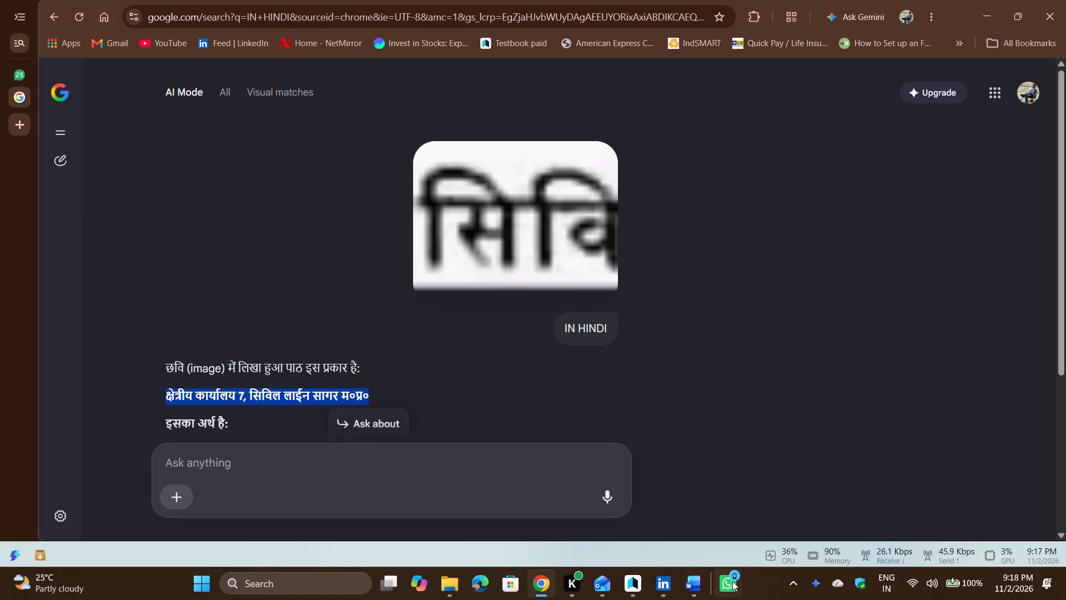
left_click(723, 583)
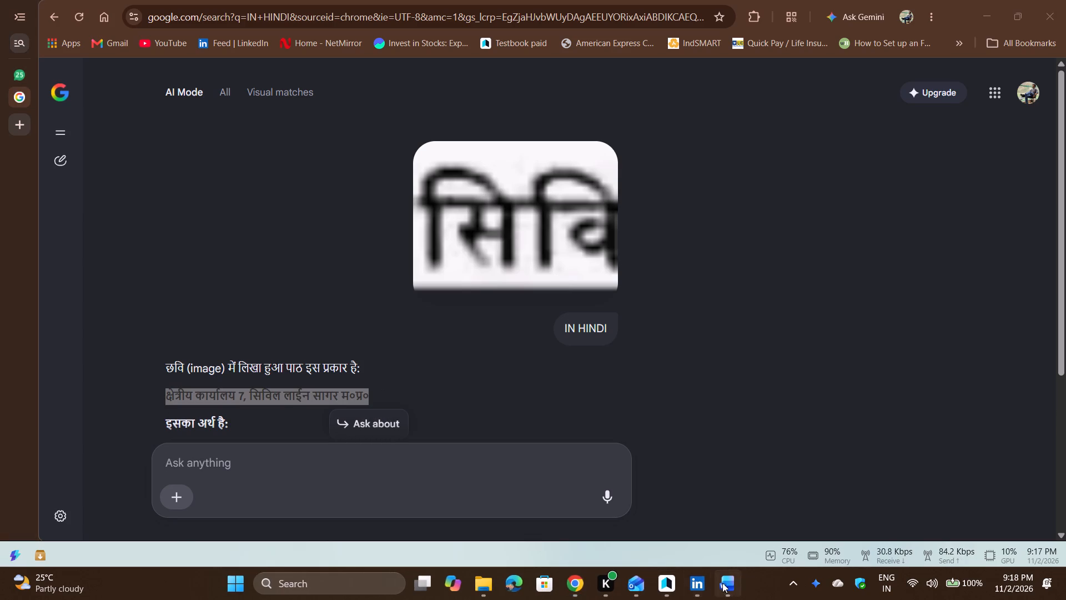
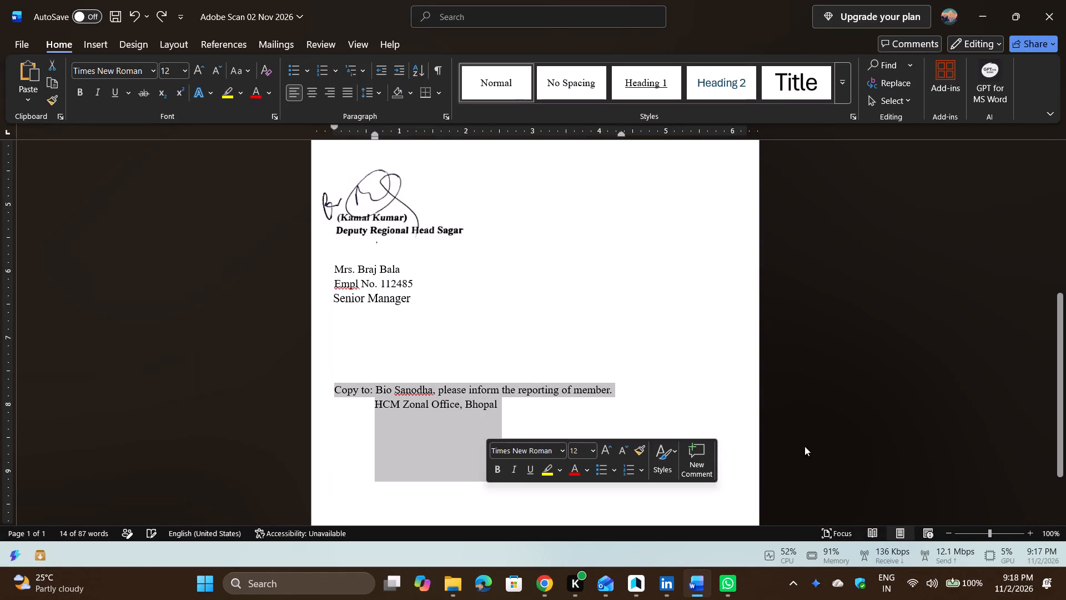
Paste the copied Hindi office address into the page footer, centre it, and append 470001 after it.
left_click_drag(1065, 376, 1065, 517)
double_click(457, 482)
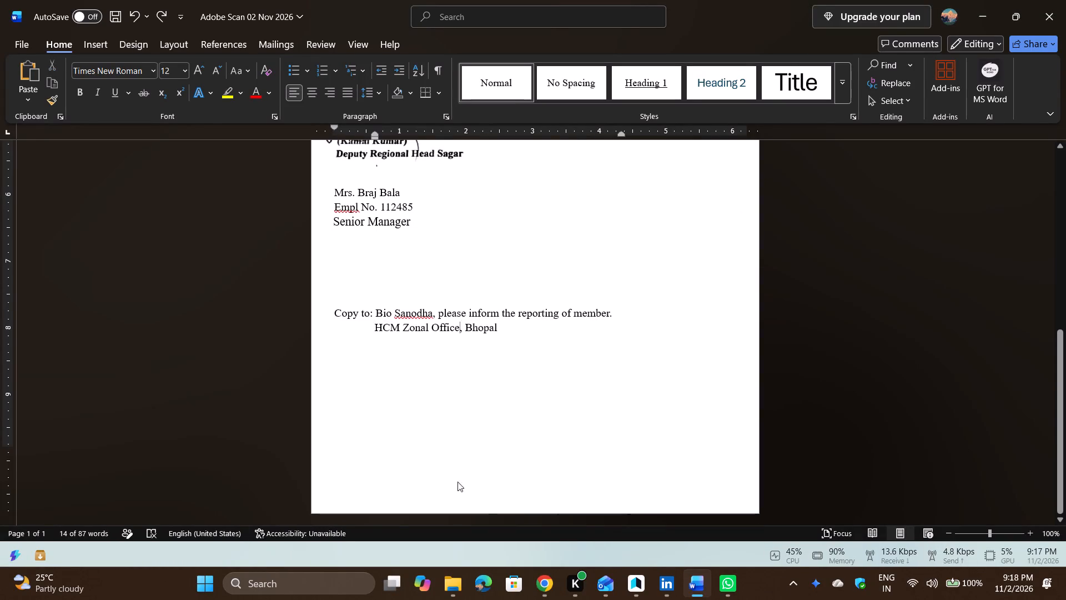
key("ctrl+v")
key("ctrl+e")
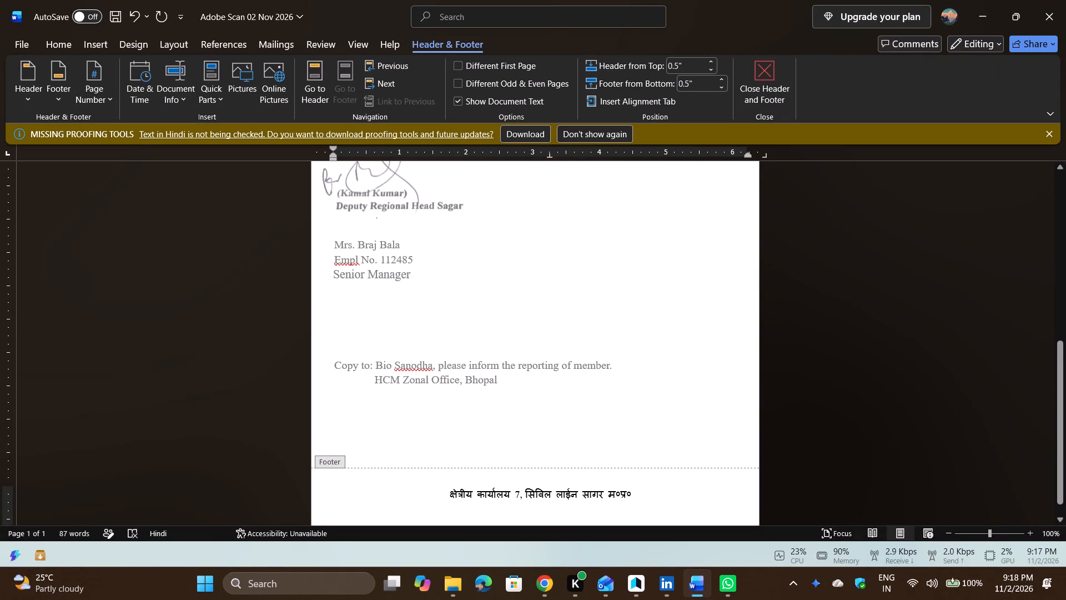
key("space")
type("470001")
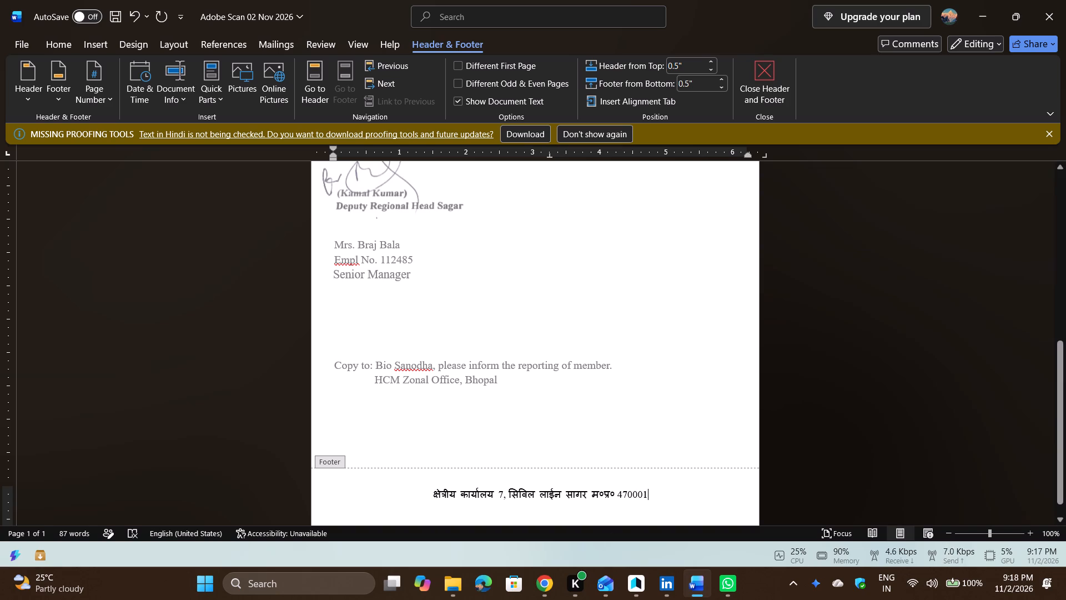
Apply the Hindi address text's formatting to the number 470001 in the footer with Format Painter.
left_click(574, 497)
left_click(71, 48)
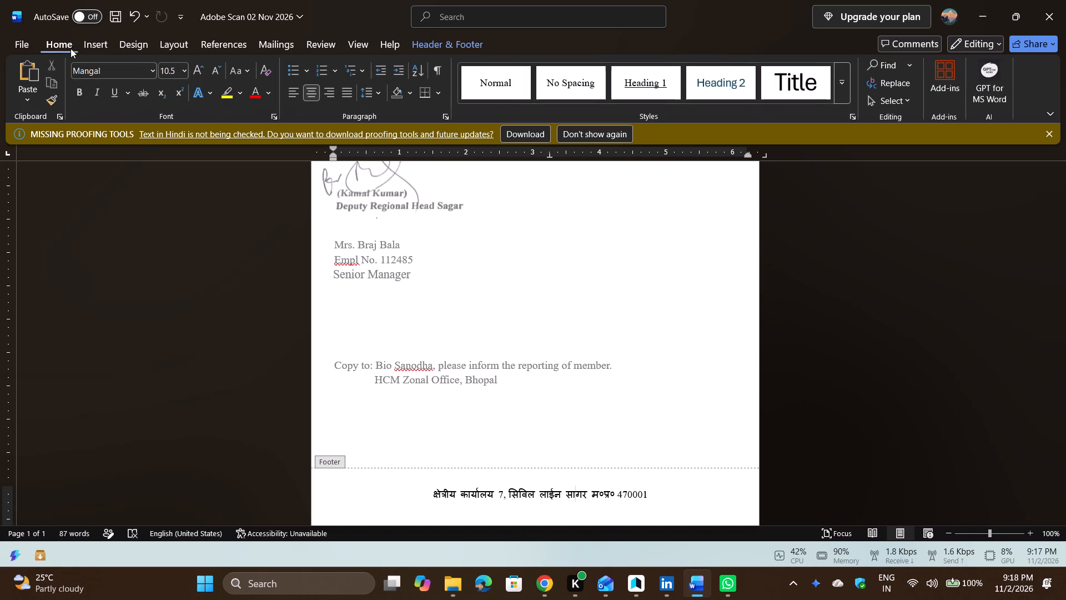
left_click(47, 108)
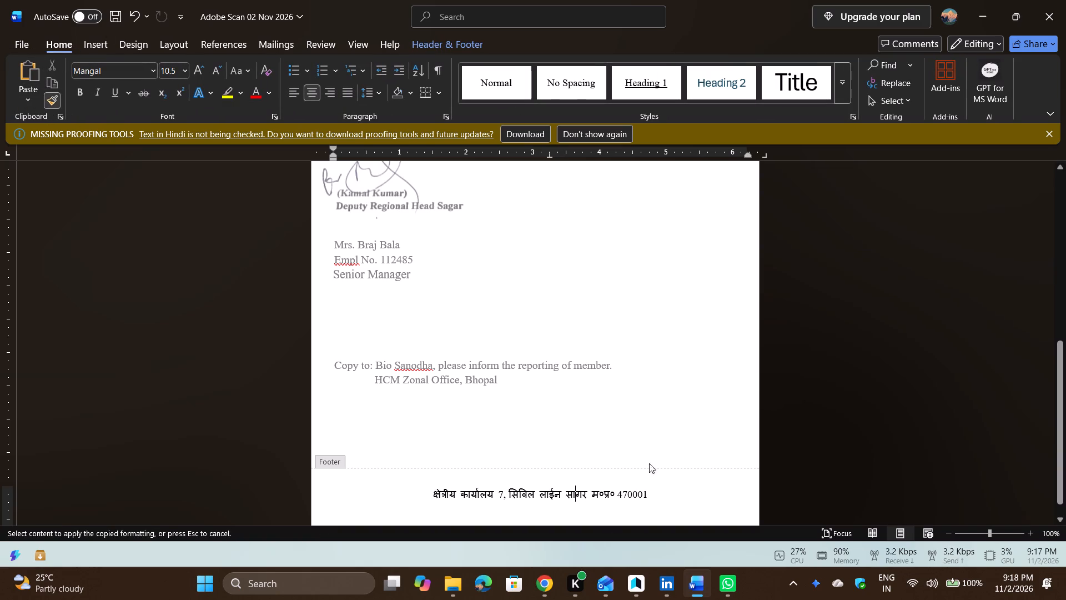
left_click(633, 497)
double_click(633, 497)
double_click(555, 498)
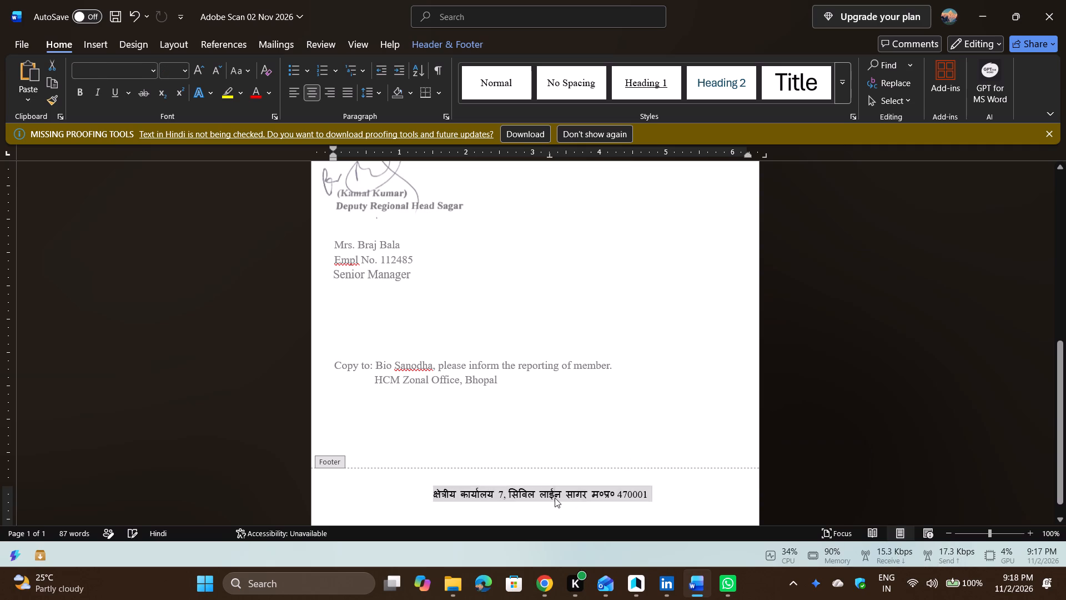
Reapply the Hindi address formatting to the footer number 470001, make the number bold, and return to the document body.
left_click(58, 106)
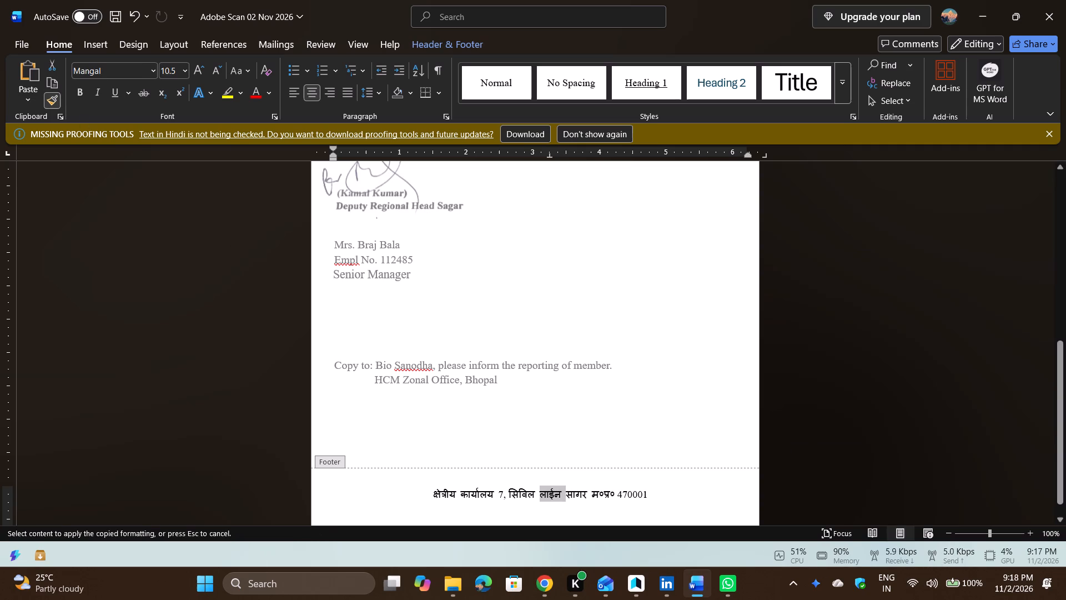
double_click(638, 496)
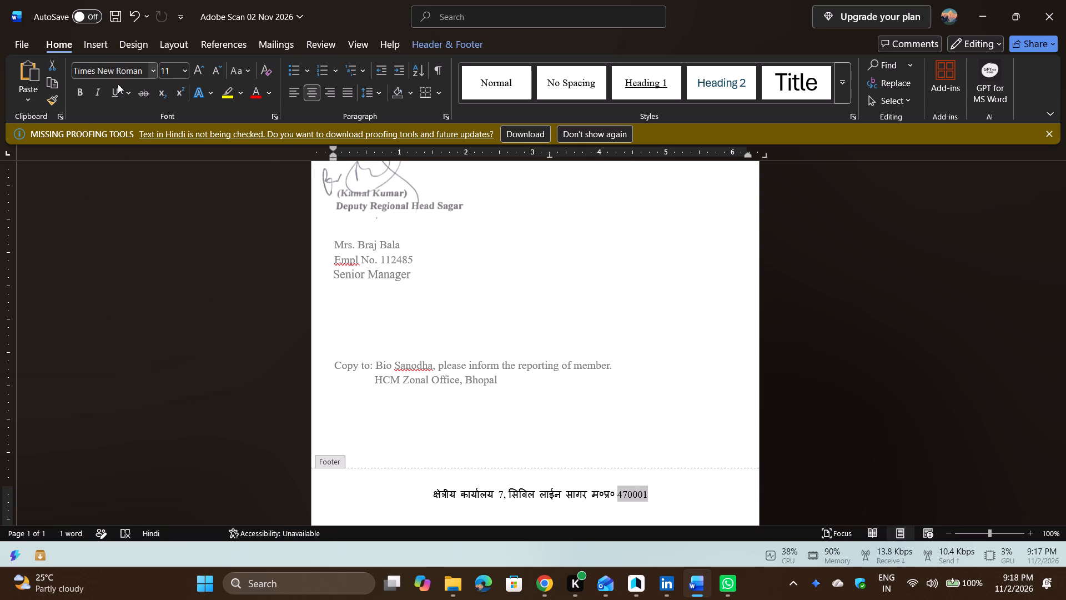
left_click(70, 85)
left_click(77, 92)
left_click(693, 498)
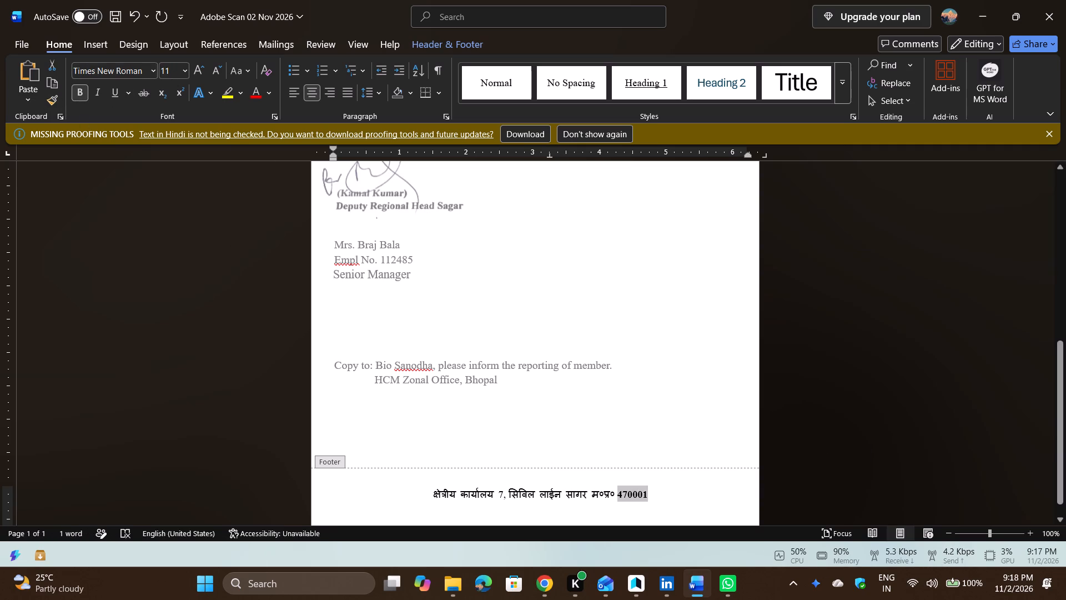
double_click(693, 410)
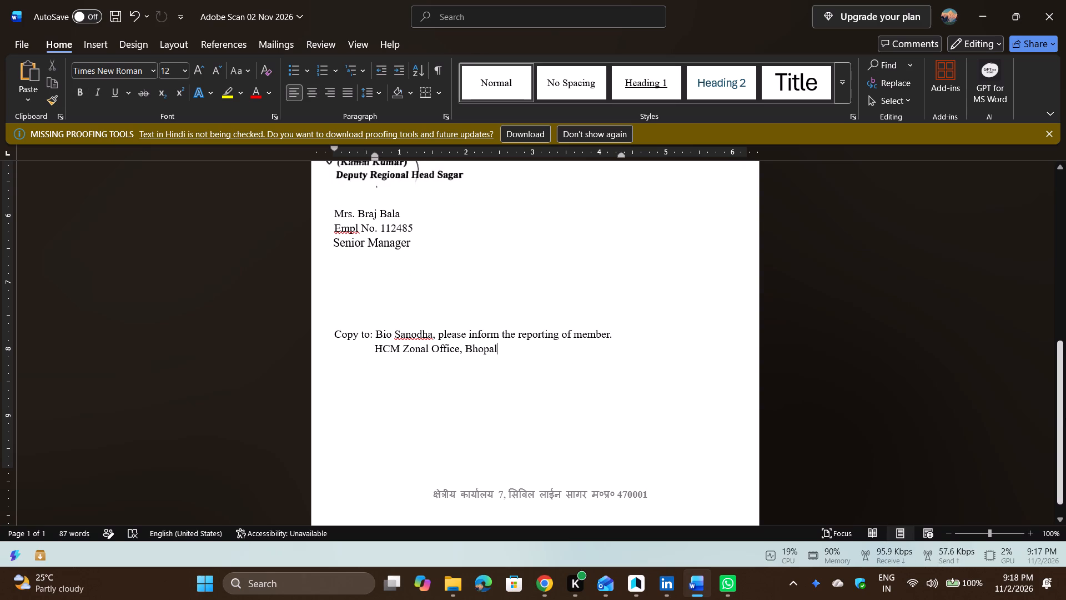
Start a new paragraph below the one instructing the officer to report at Regional Office, Sagar immediately.
left_click_drag(1065, 426, 1039, 223)
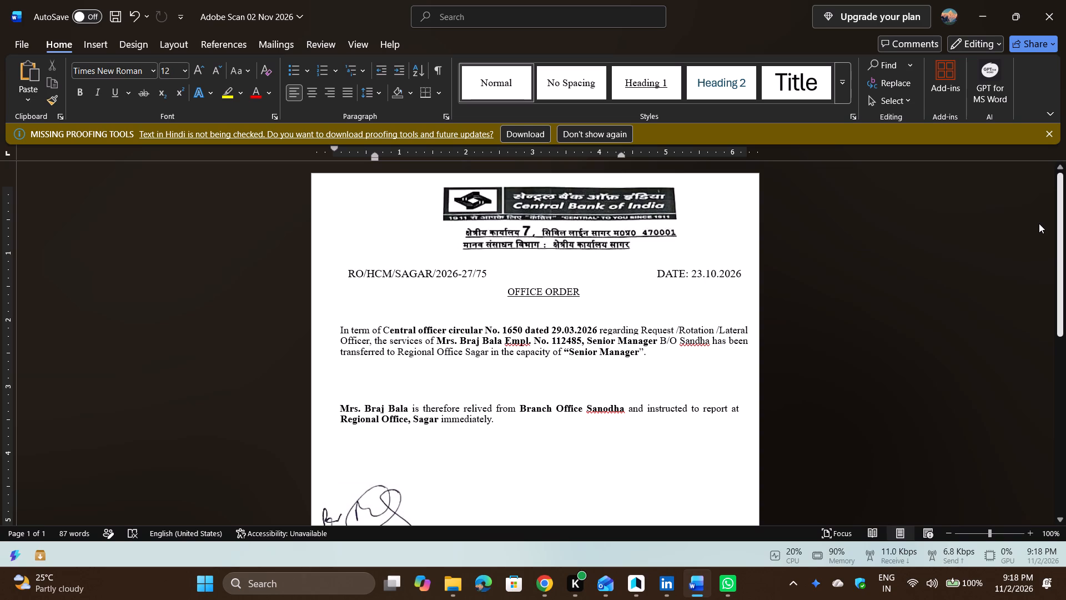
left_click_drag(1039, 223, 1040, 304)
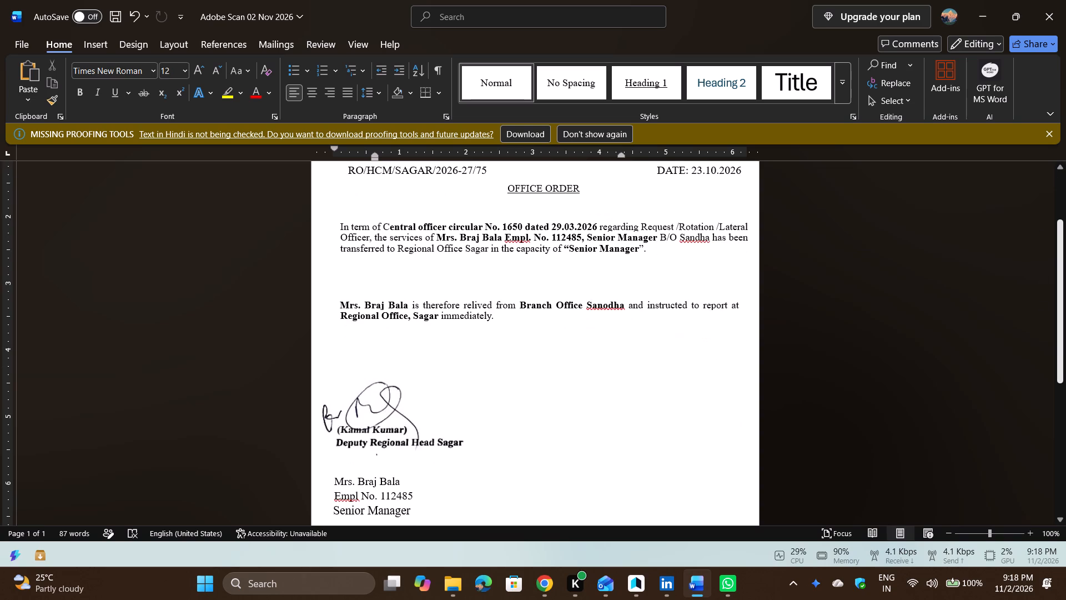
left_click(539, 322)
key("Return")
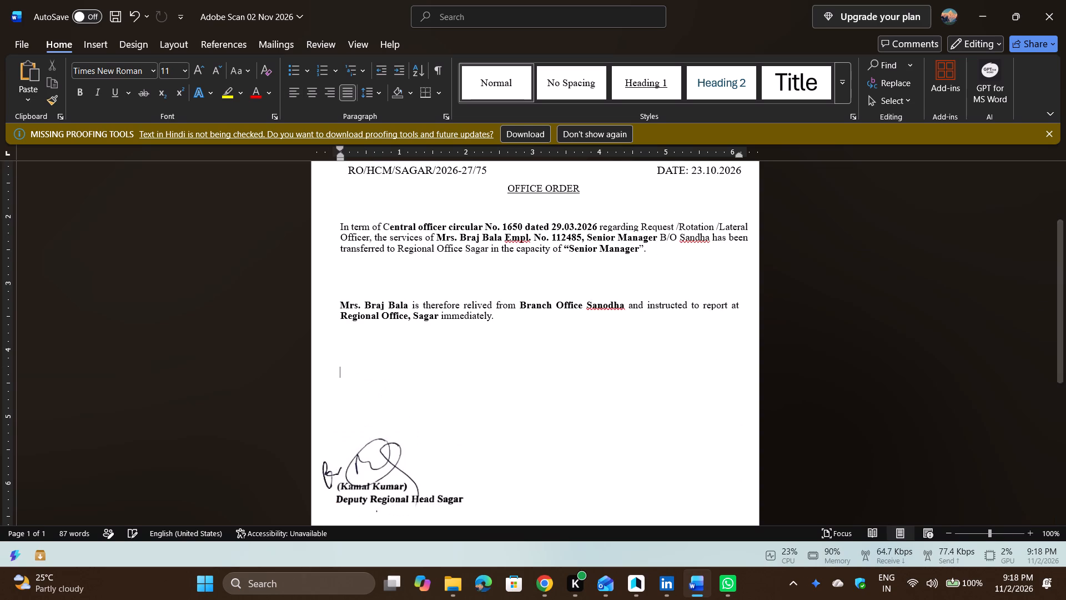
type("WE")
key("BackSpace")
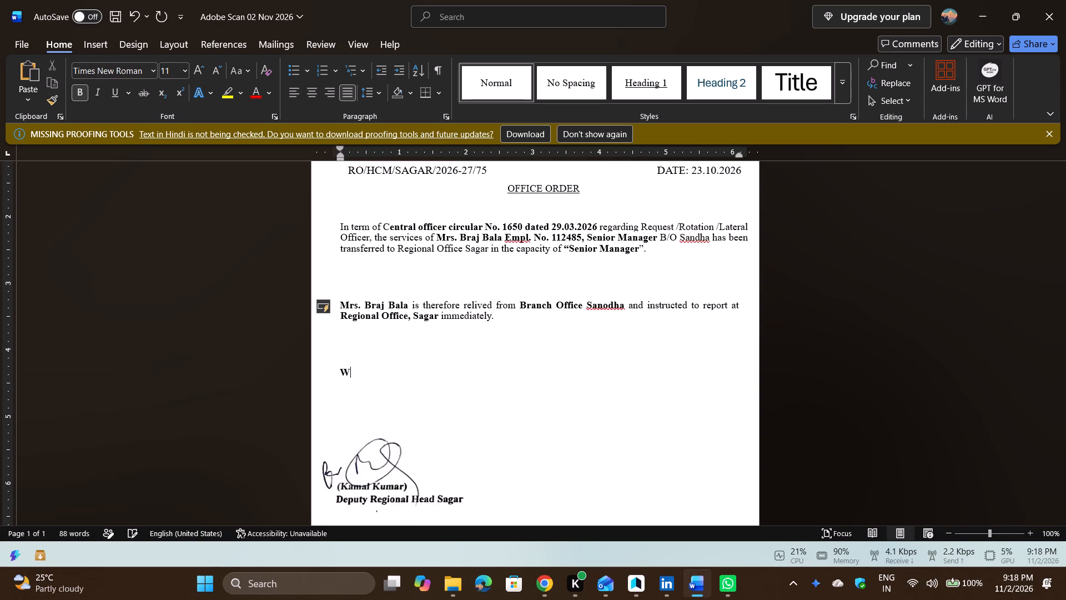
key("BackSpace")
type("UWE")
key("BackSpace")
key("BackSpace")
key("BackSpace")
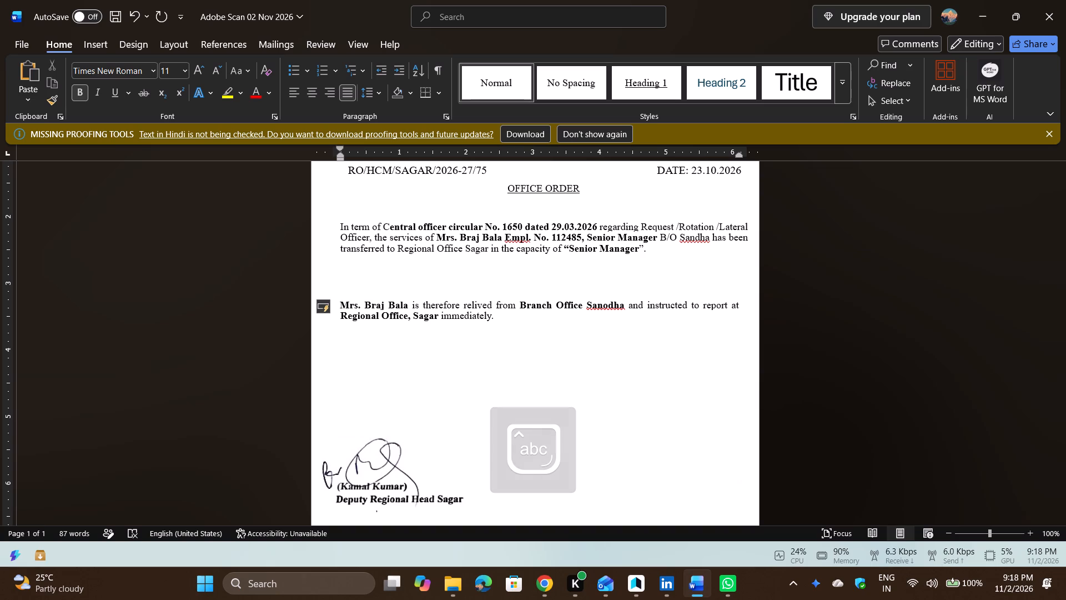
Turn off bold and begin the closing sentence in the new paragraph with "We wish her".
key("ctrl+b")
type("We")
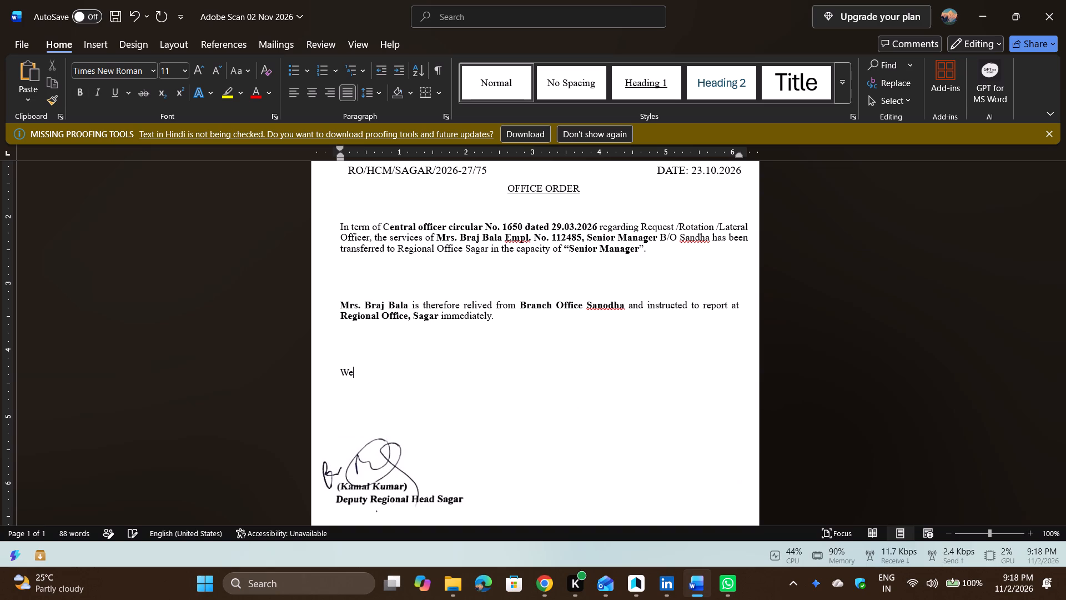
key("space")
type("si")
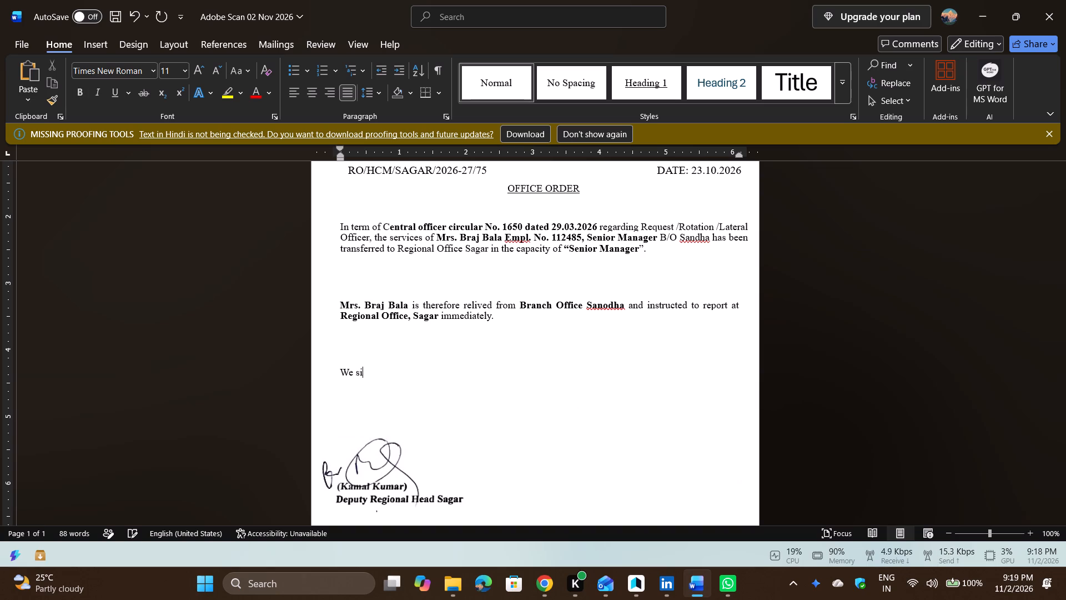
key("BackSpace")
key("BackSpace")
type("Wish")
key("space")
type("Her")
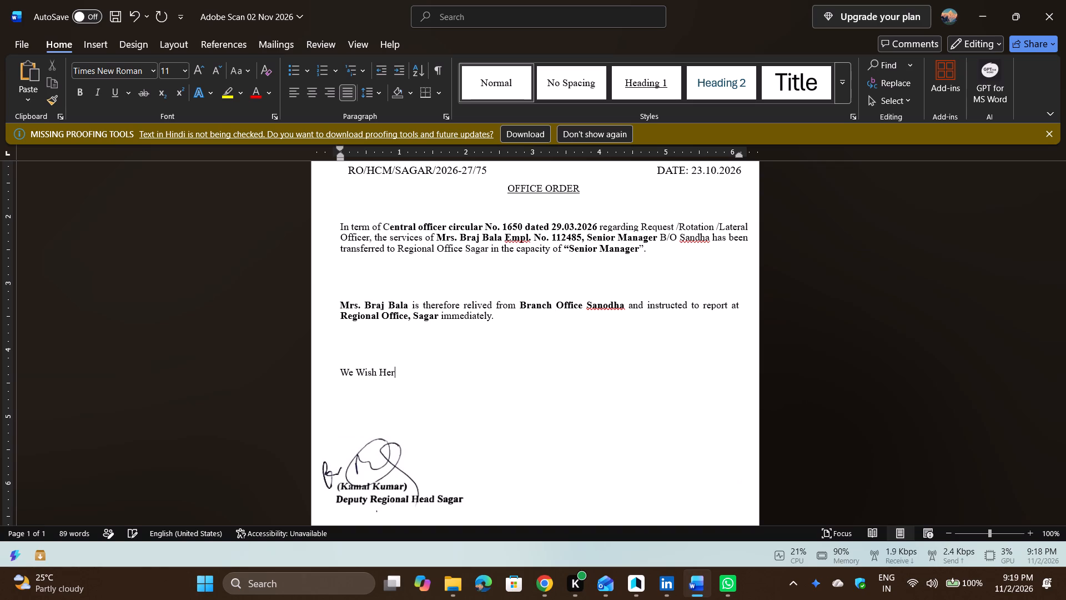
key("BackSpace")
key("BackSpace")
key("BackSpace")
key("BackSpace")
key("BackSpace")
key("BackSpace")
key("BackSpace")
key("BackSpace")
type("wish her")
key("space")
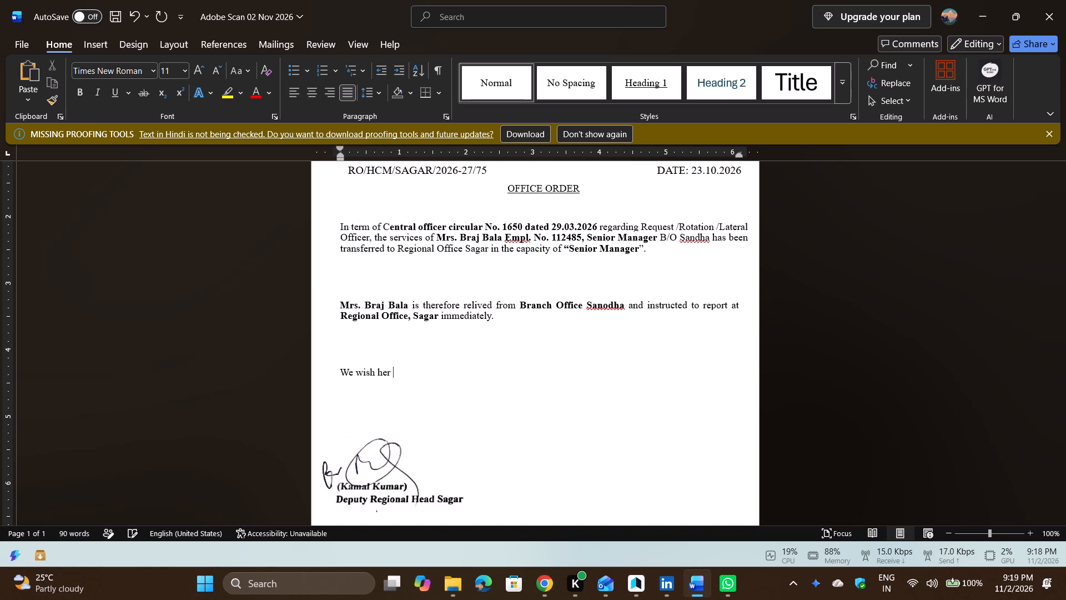
Complete the closing sentence after "We wish her" with "all success in her future endeavor.".
type("all sucess in her")
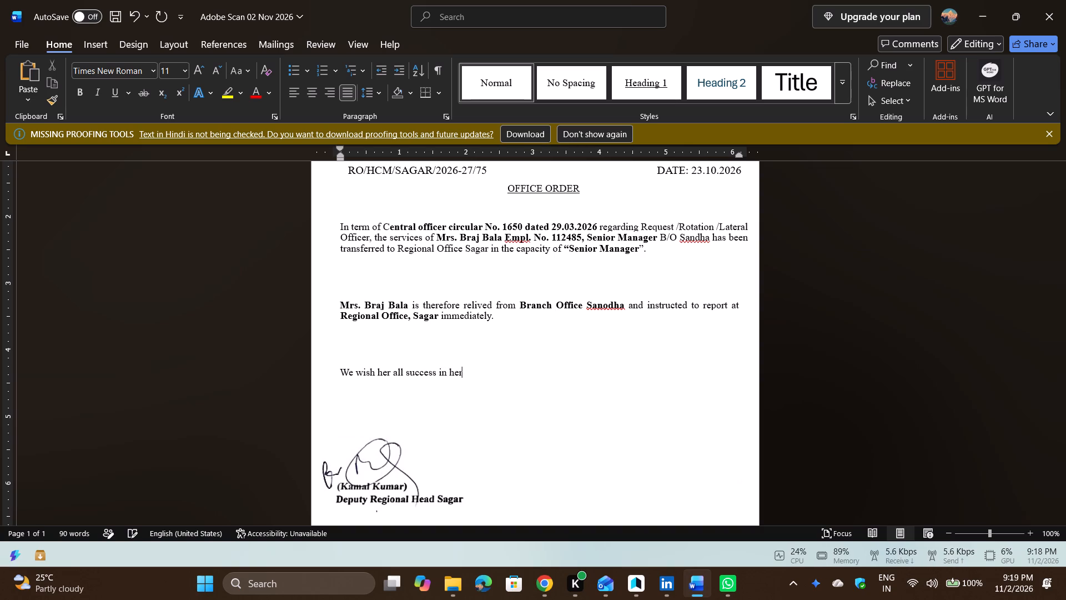
key("space")
key("f")
type("uture")
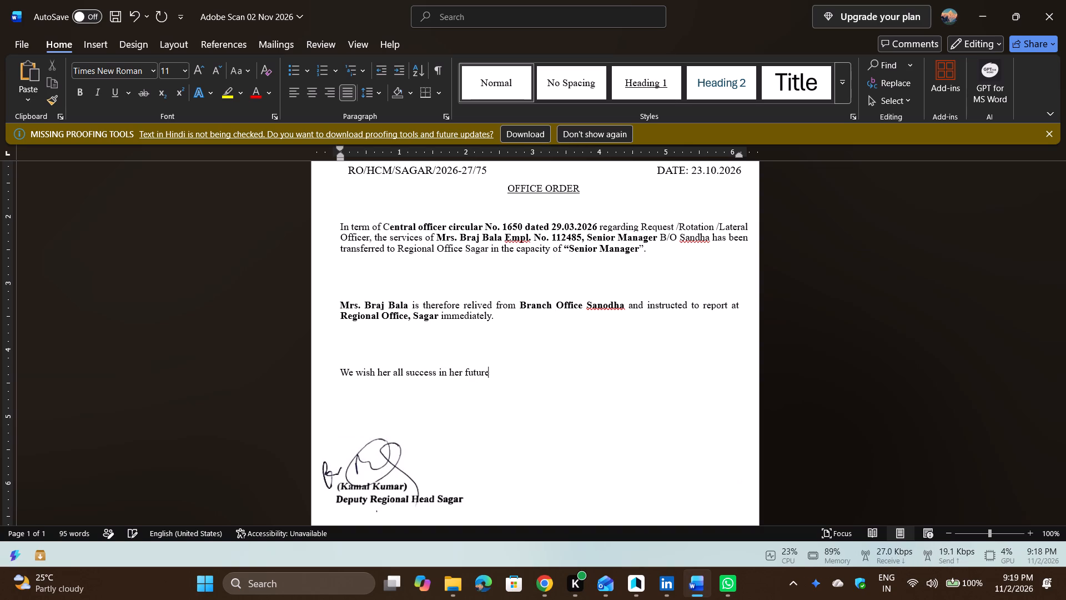
key("space")
type("en")
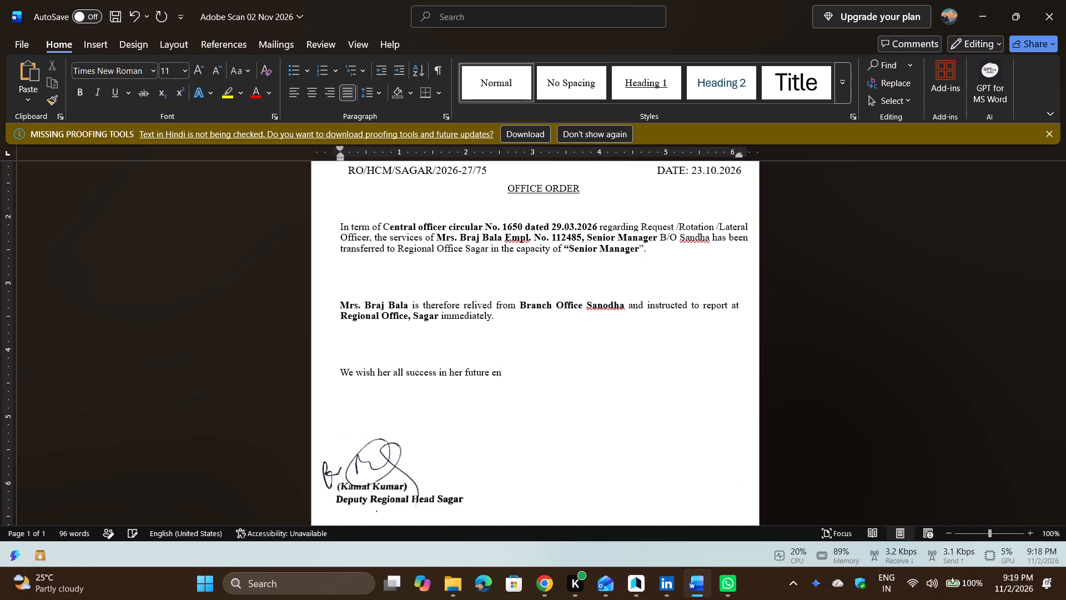
type("de")
type("avor")
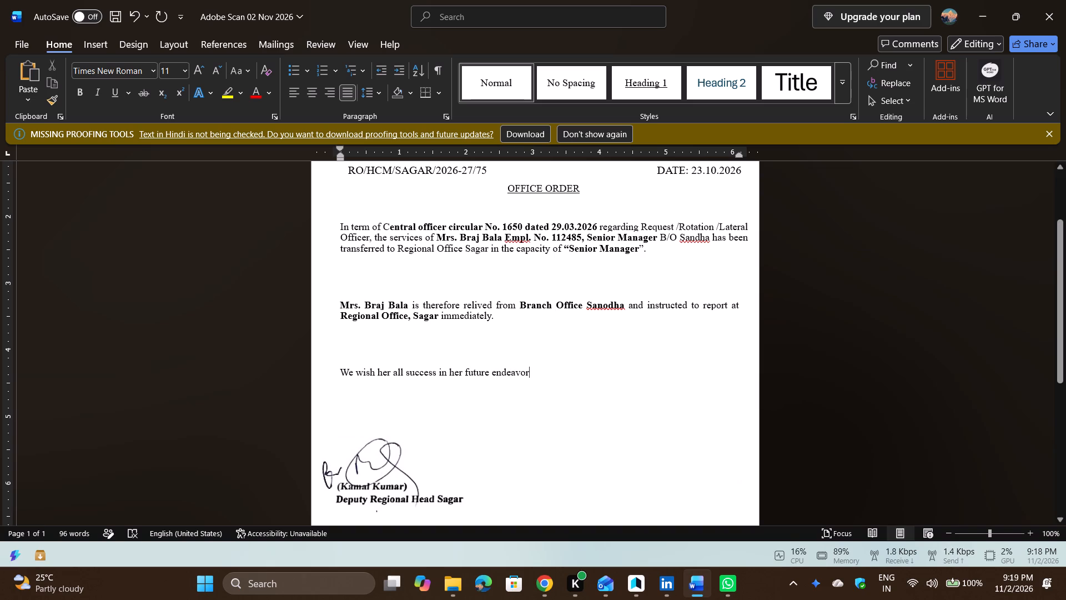
key("slash")
key("BackSpace")
key("period")
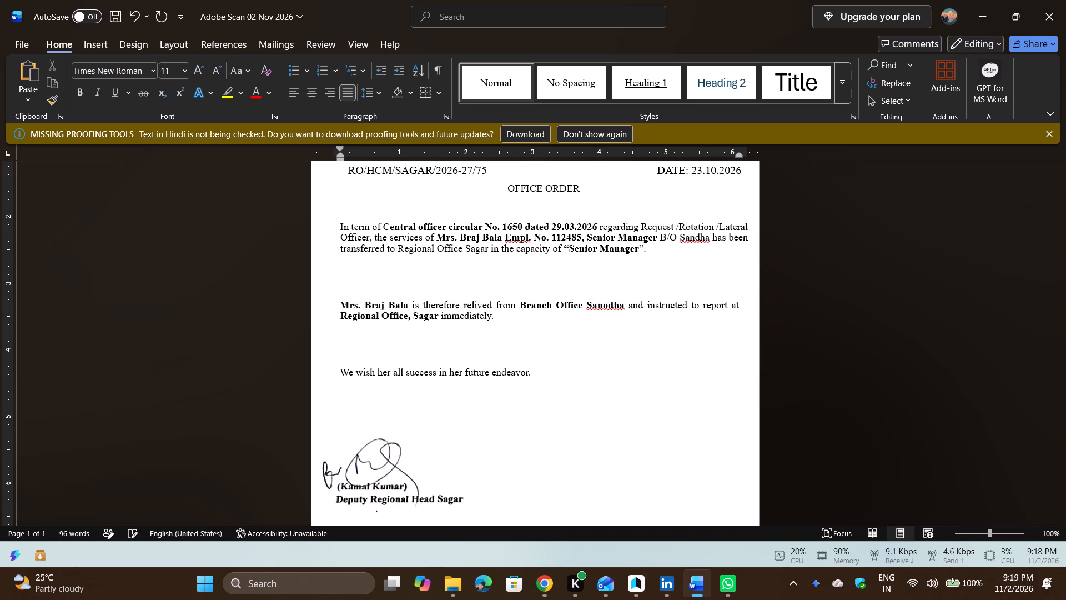
Underline the entire closing sentence "We wish her all success in her future endeavor.".
left_click_drag(537, 376, 326, 382)
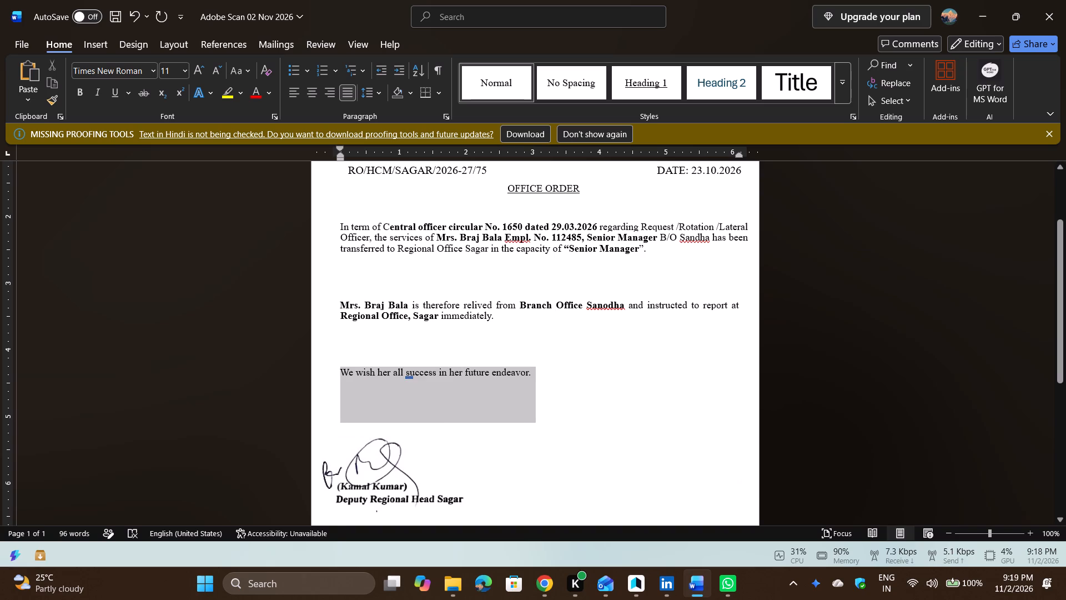
key("ctrl+u")
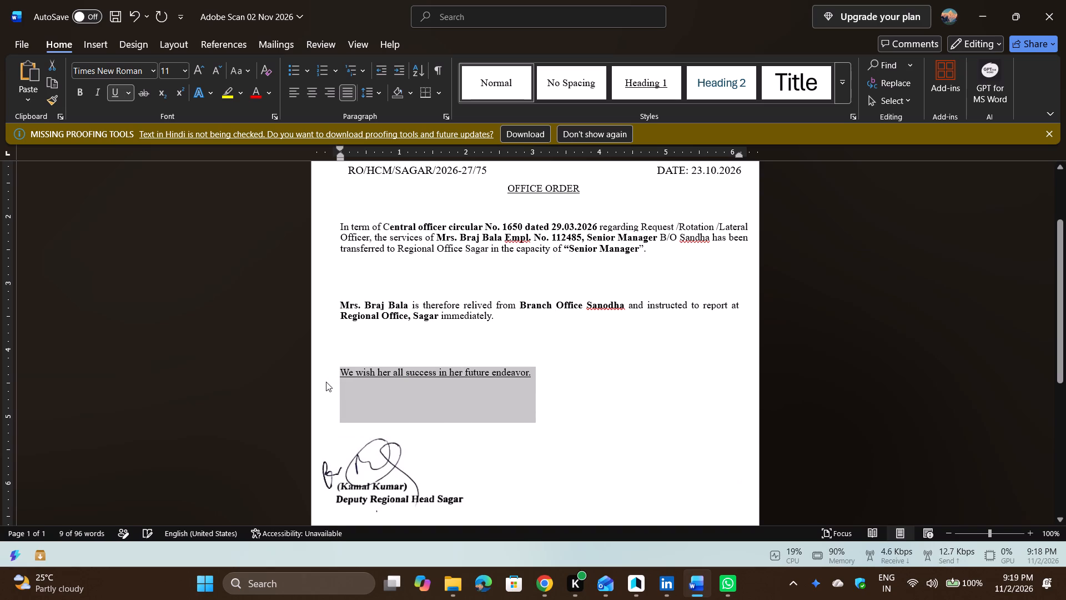
left_click(607, 386)
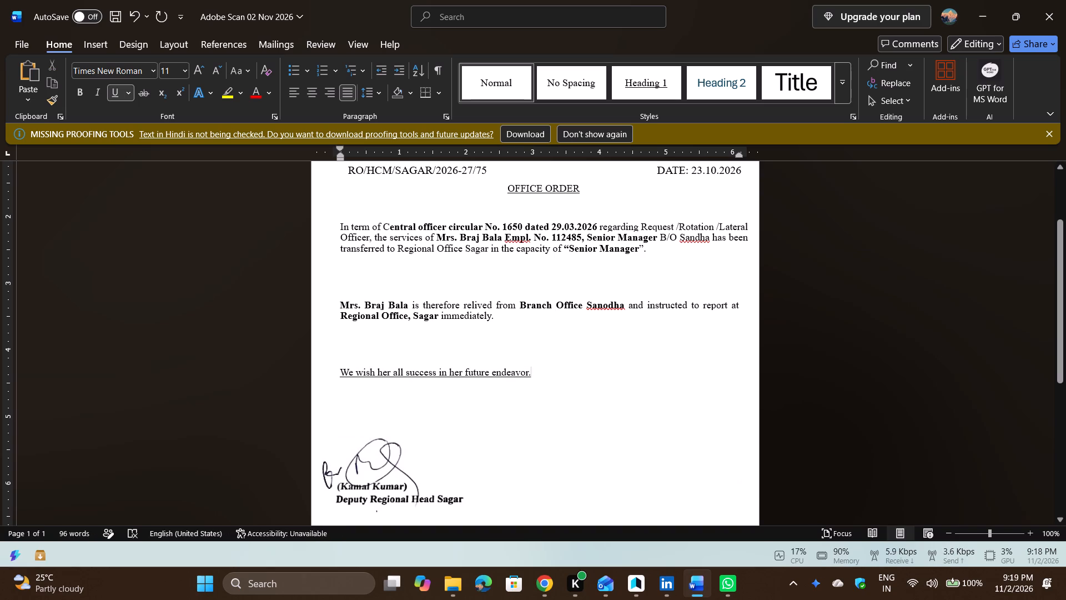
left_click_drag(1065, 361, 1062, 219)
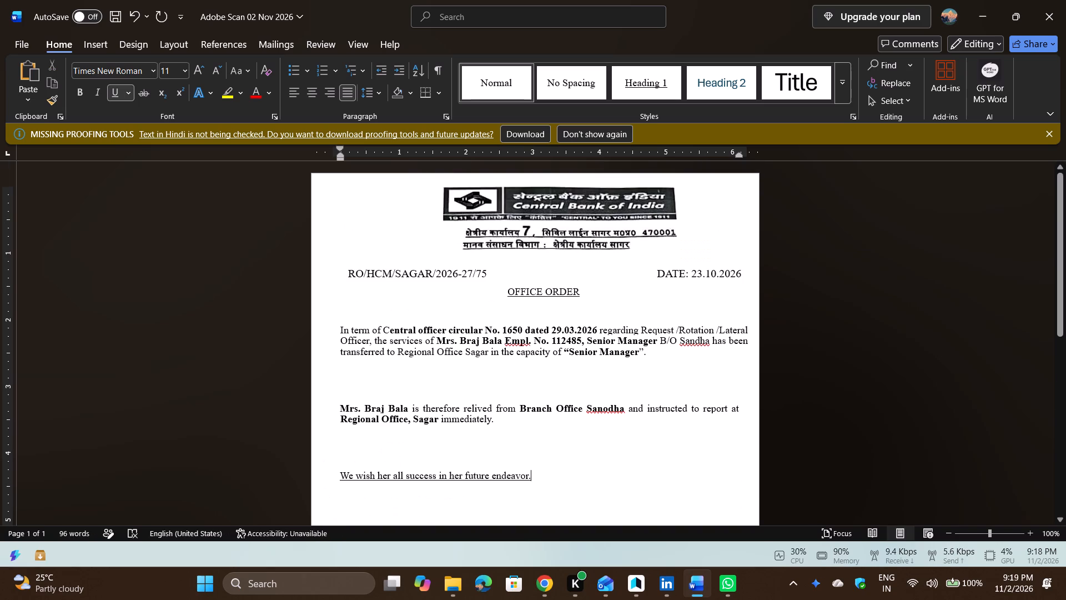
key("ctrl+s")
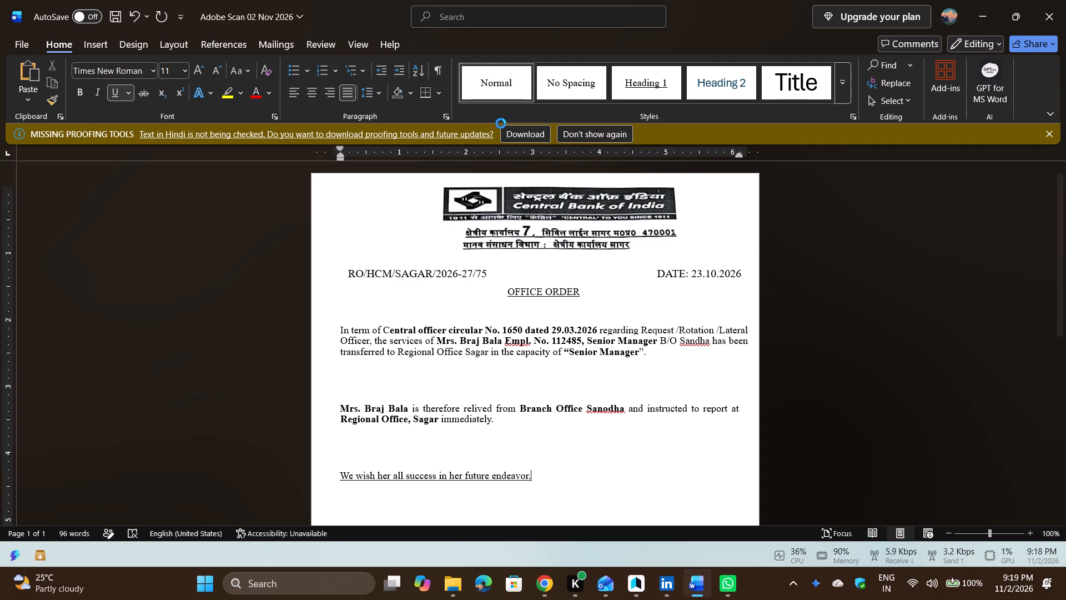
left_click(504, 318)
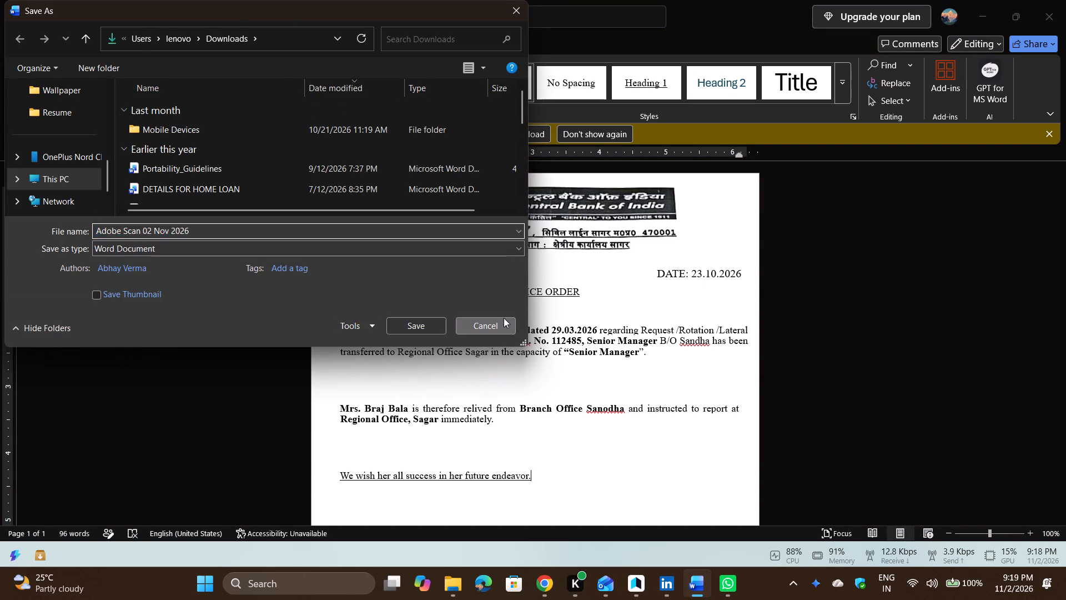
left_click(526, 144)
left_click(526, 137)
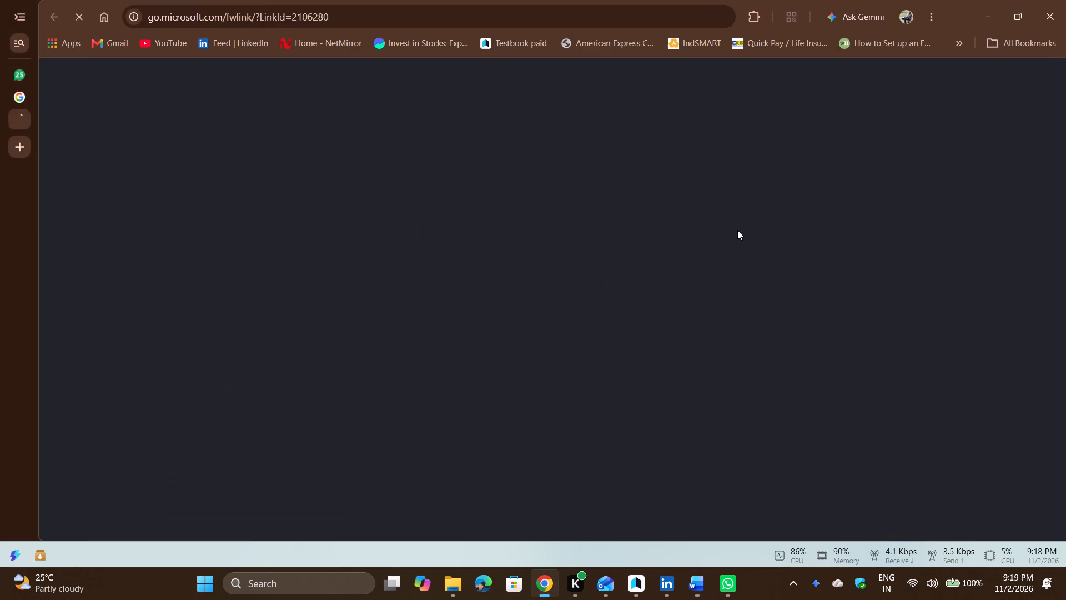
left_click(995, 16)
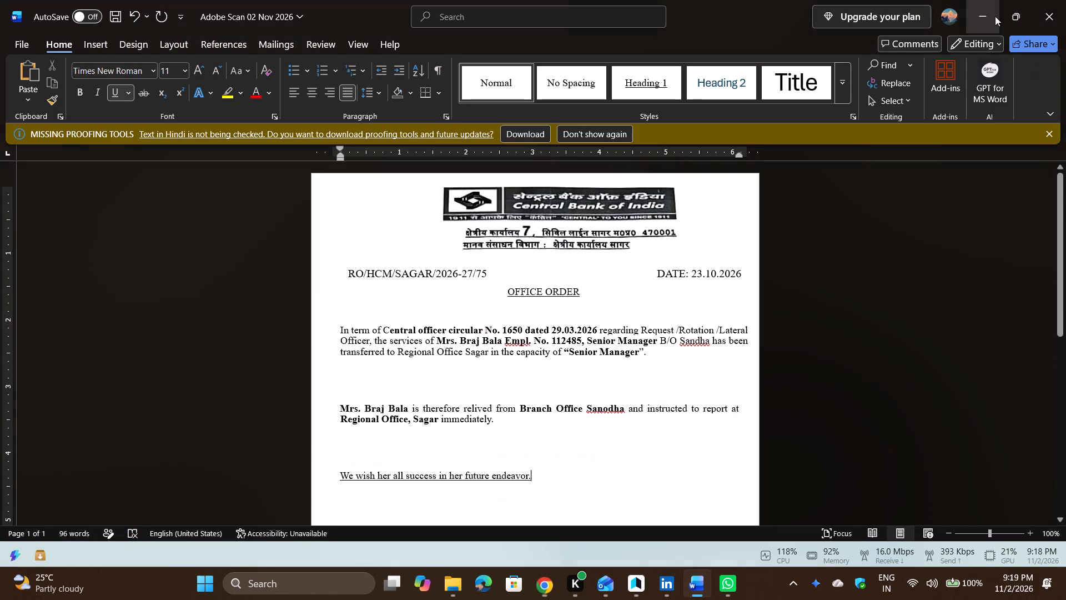
Save the document as a PDF named Office Order in the Downloads folder.
left_click(816, 309)
key("ctrl+s")
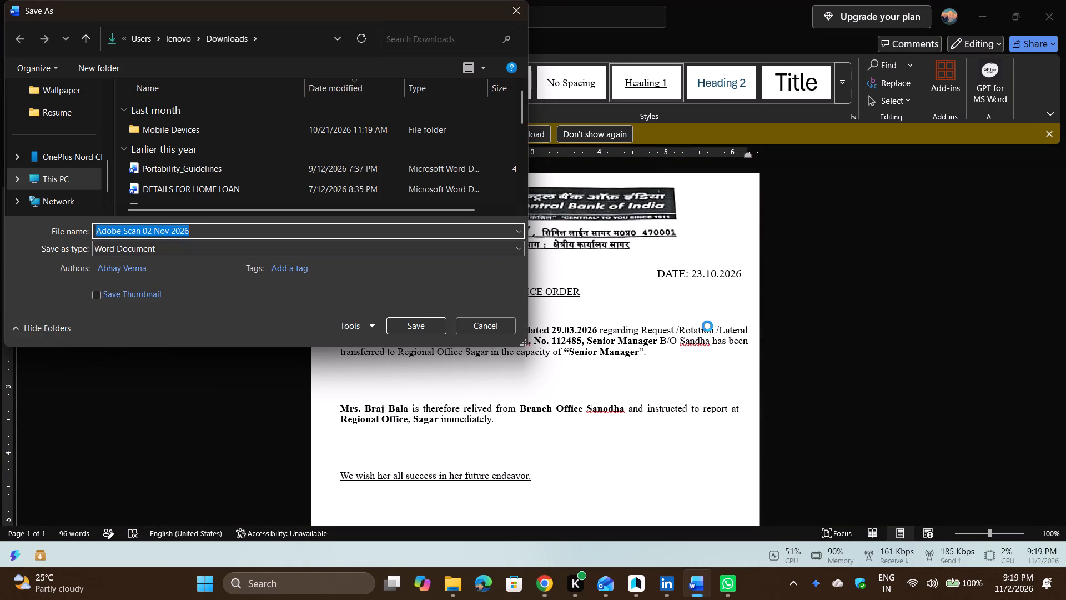
left_click(148, 253)
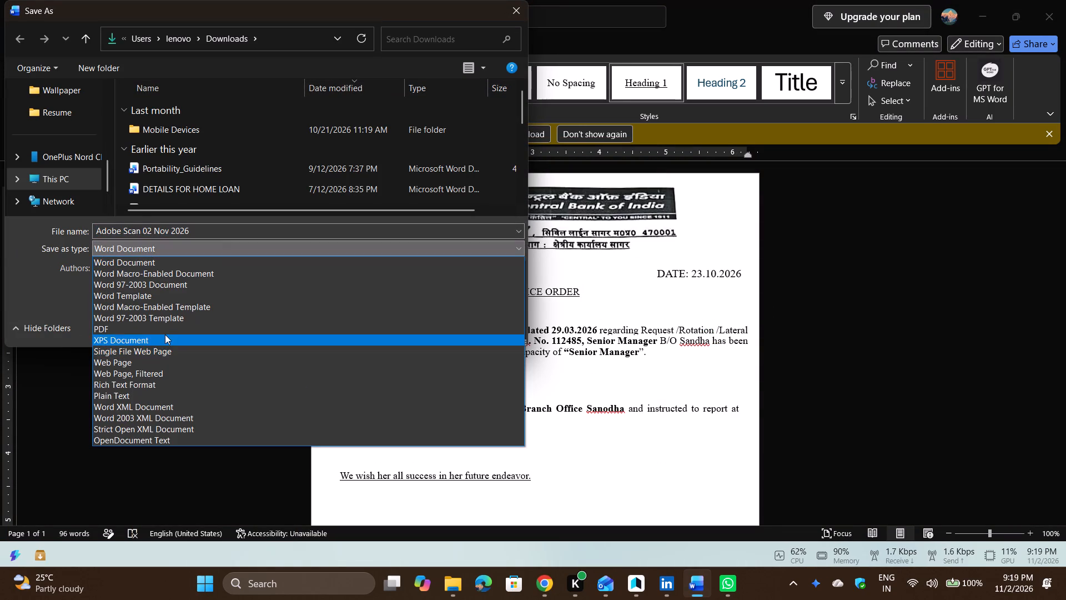
left_click(165, 333)
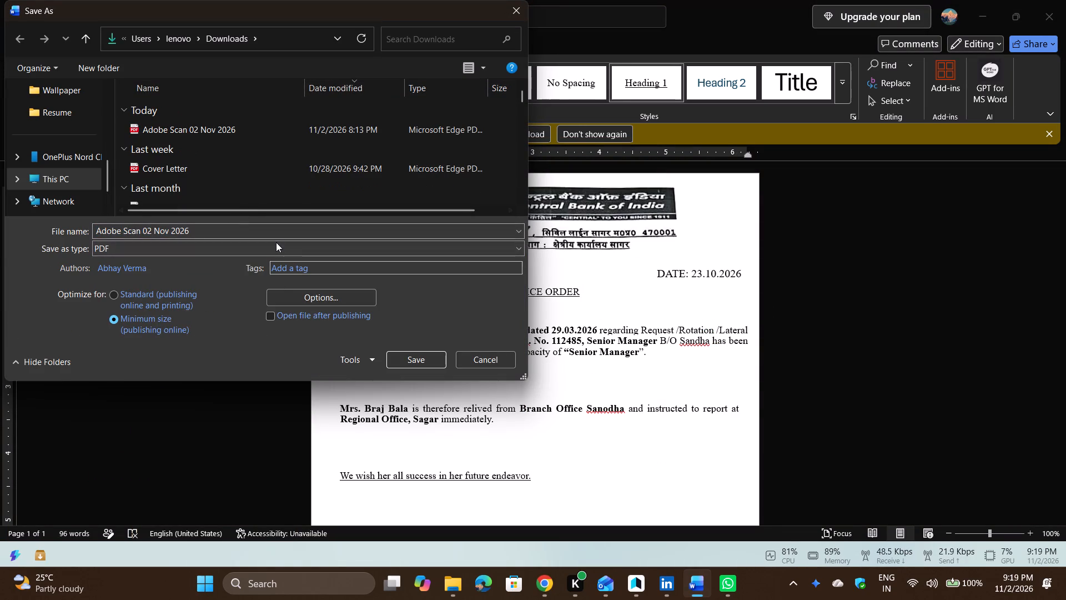
left_click(276, 228)
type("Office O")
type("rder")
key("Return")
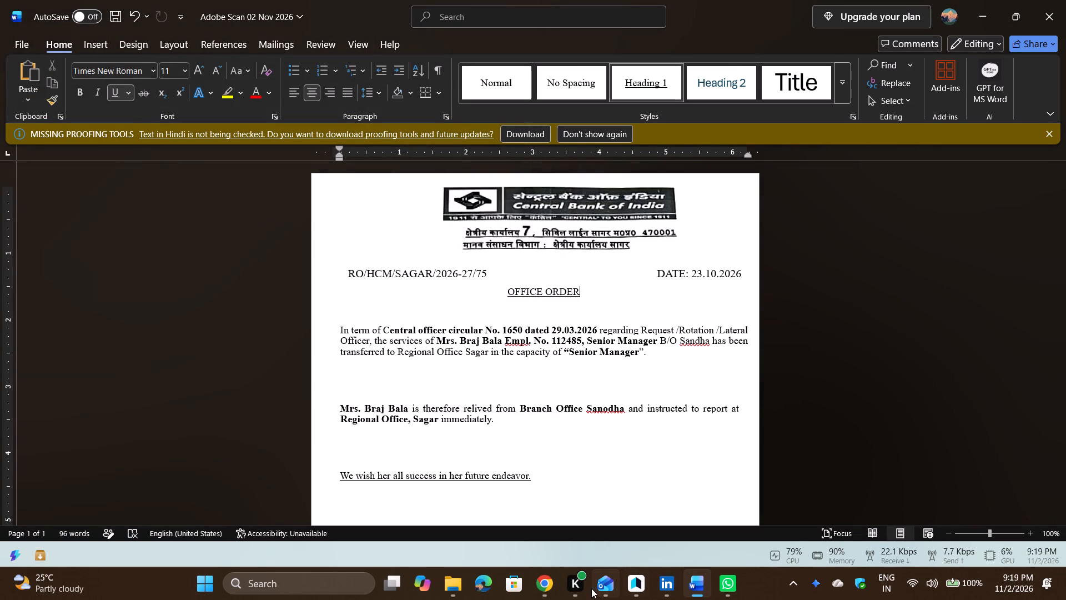
Switch to File Explorer, refresh the Downloads folder and open the Office Order PDF.
left_click(444, 589)
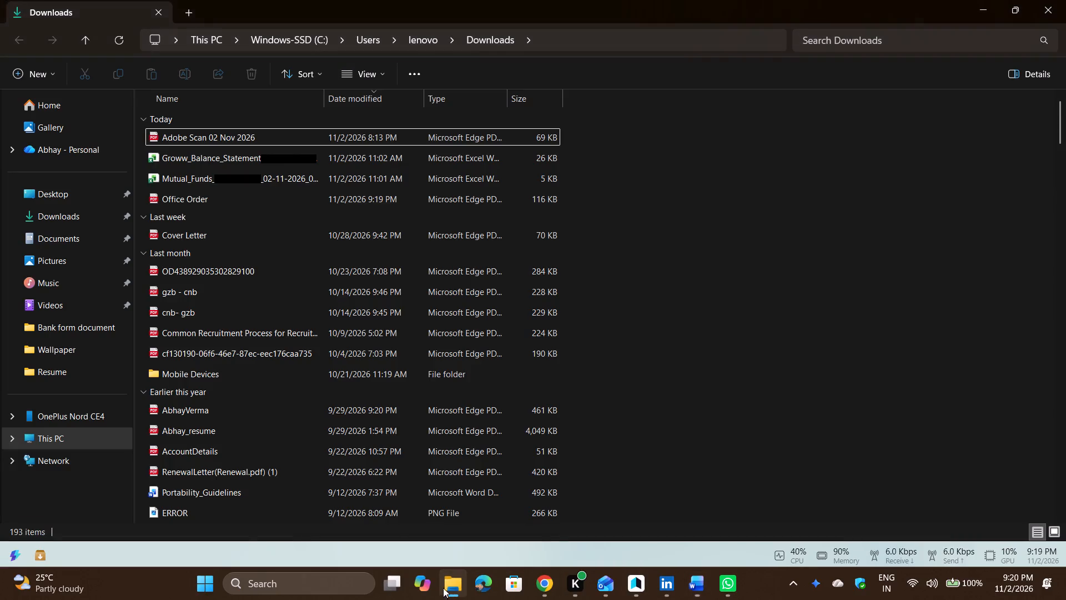
left_click(962, 256)
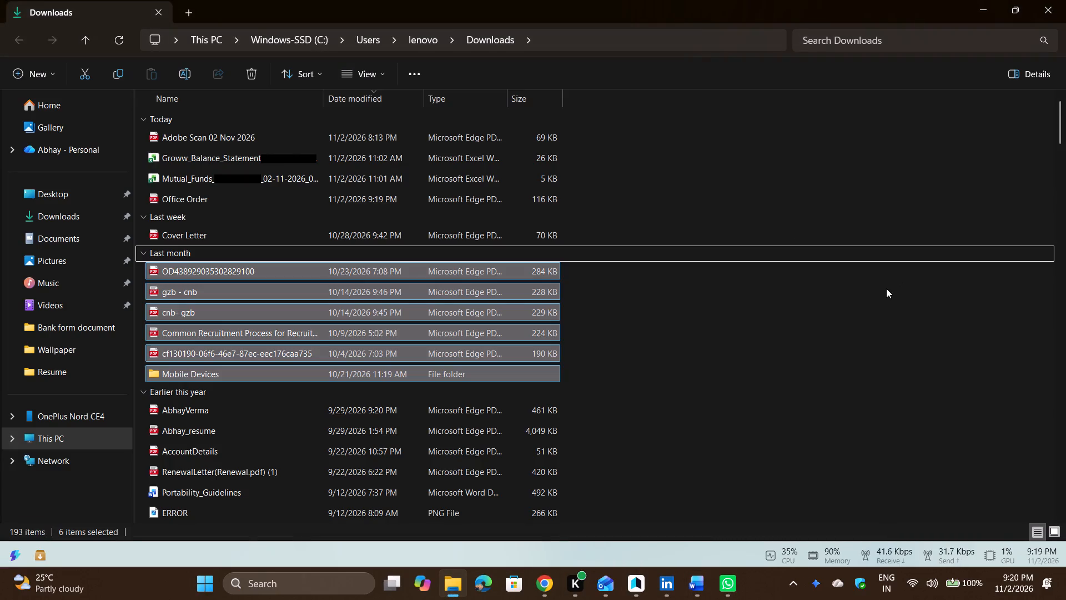
key("F5")
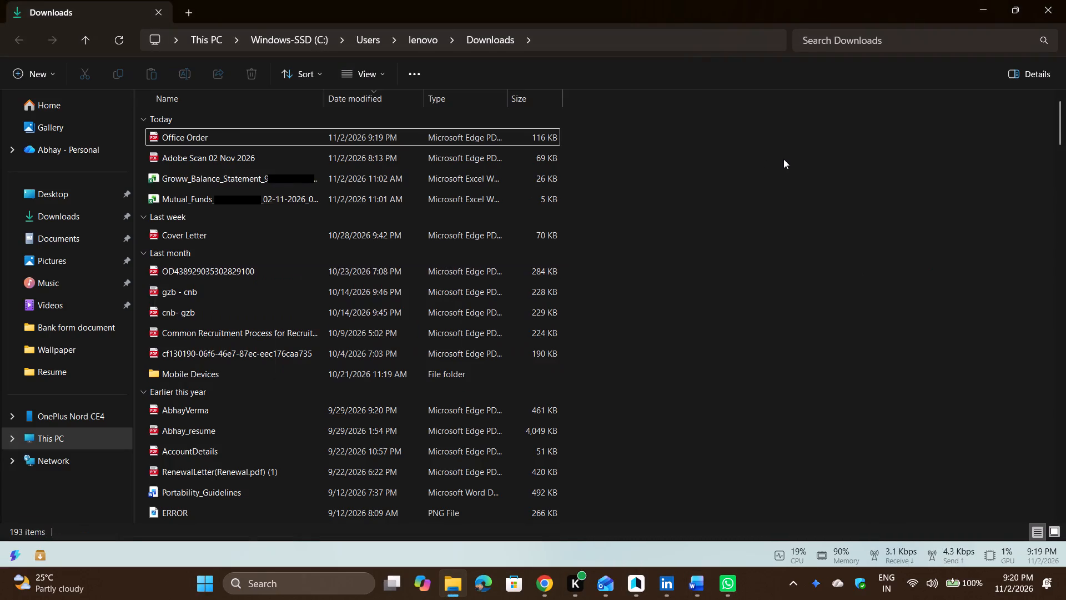
left_click(753, 161)
double_click(500, 136)
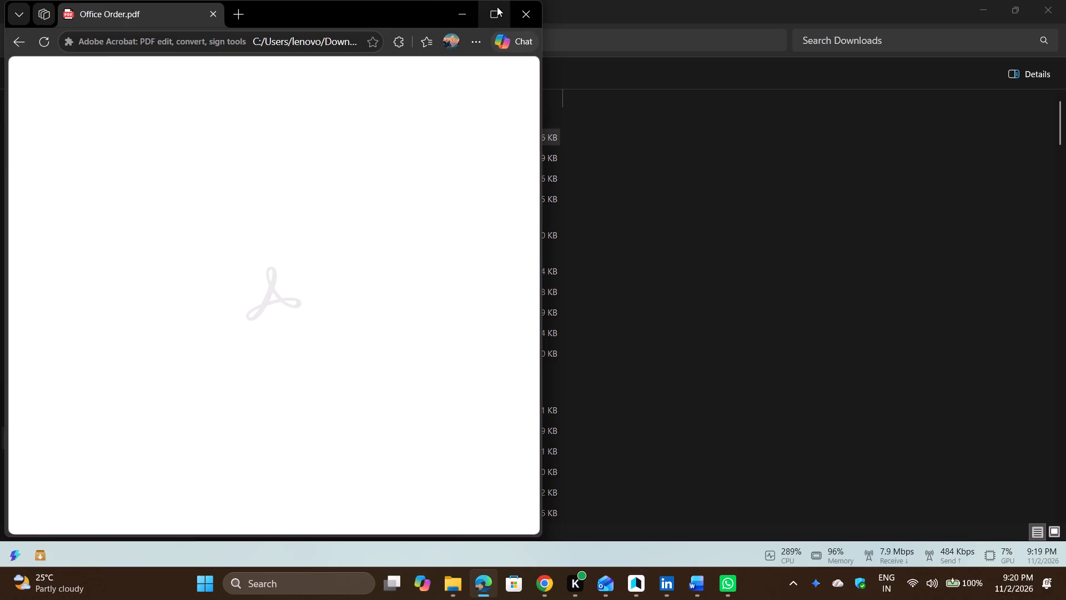
Close the Edge view, open the Office Order PDF from Downloads in Google Chrome, and check it from letterhead to footer.
left_click(497, 7)
left_click(1065, 0)
right_click(251, 139)
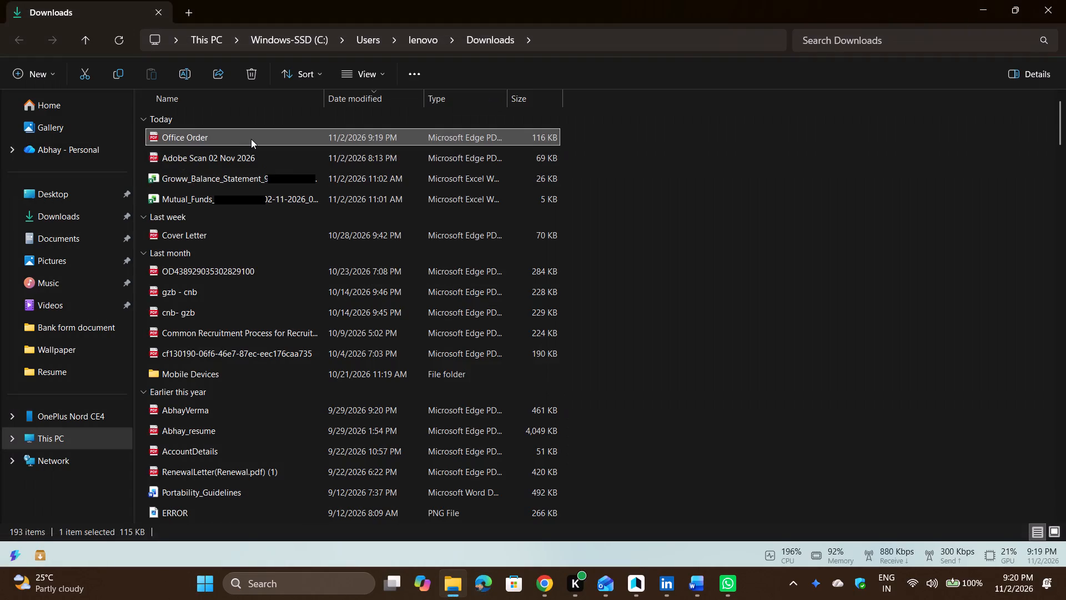
left_click(332, 174)
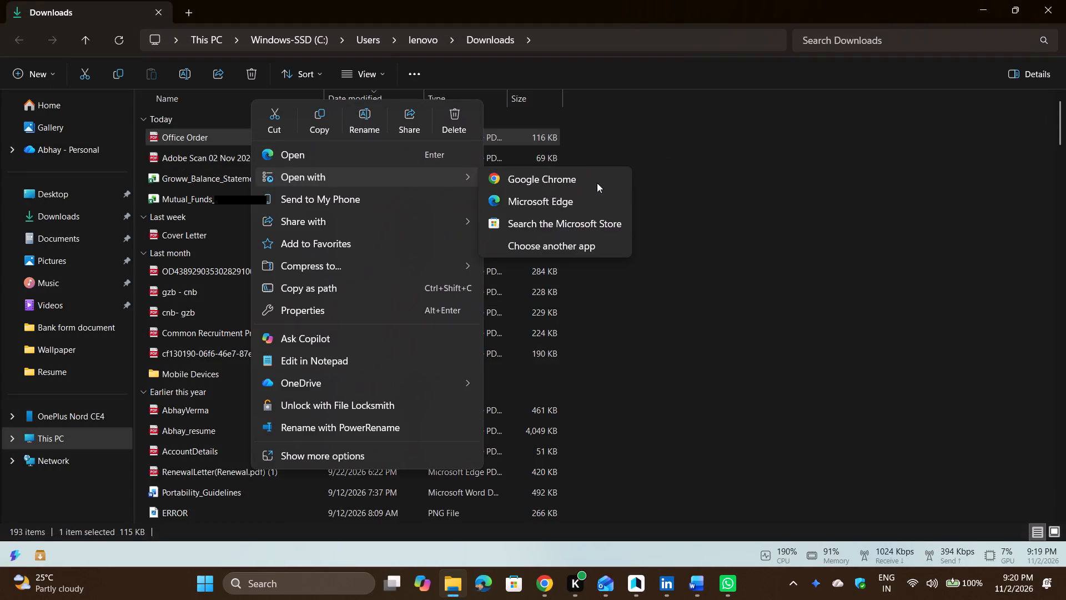
left_click(597, 183)
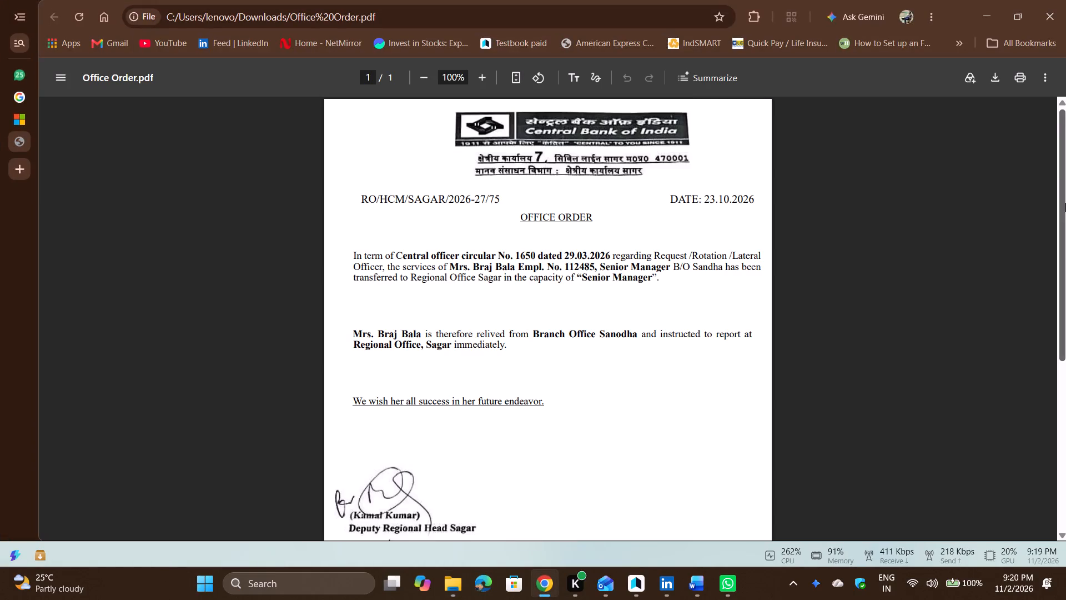
left_click_drag(1065, 168, 1053, 175)
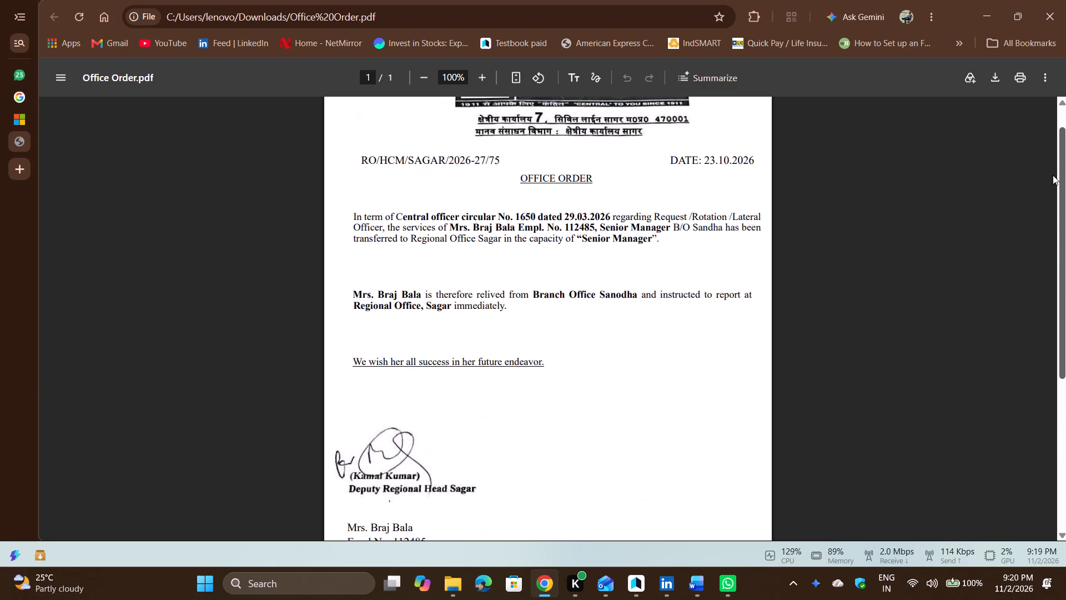
left_click_drag(1053, 175, 1050, 158)
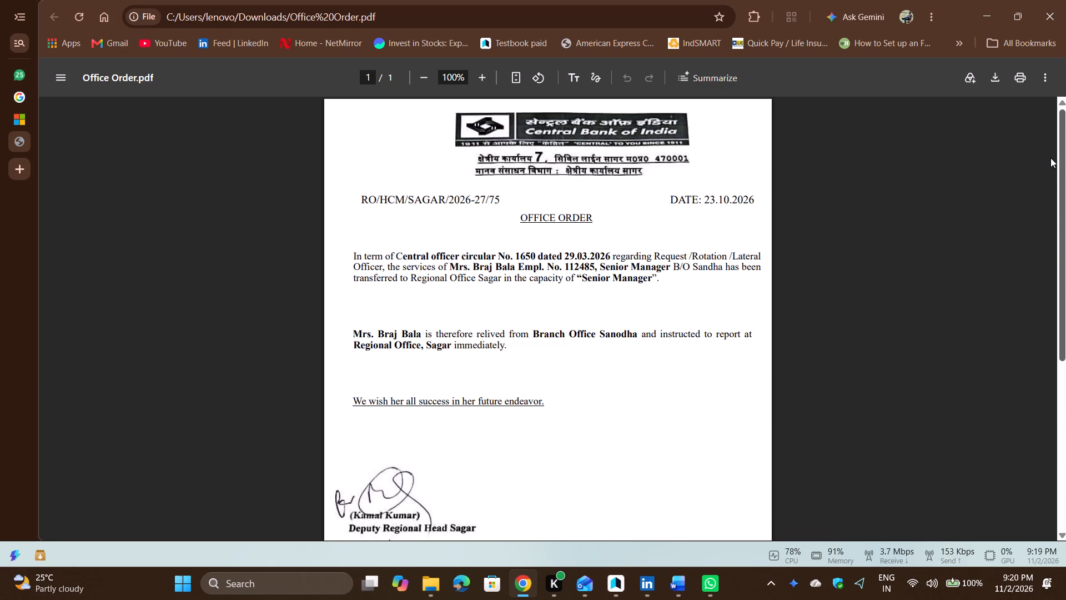
left_click_drag(1050, 158, 1065, 424)
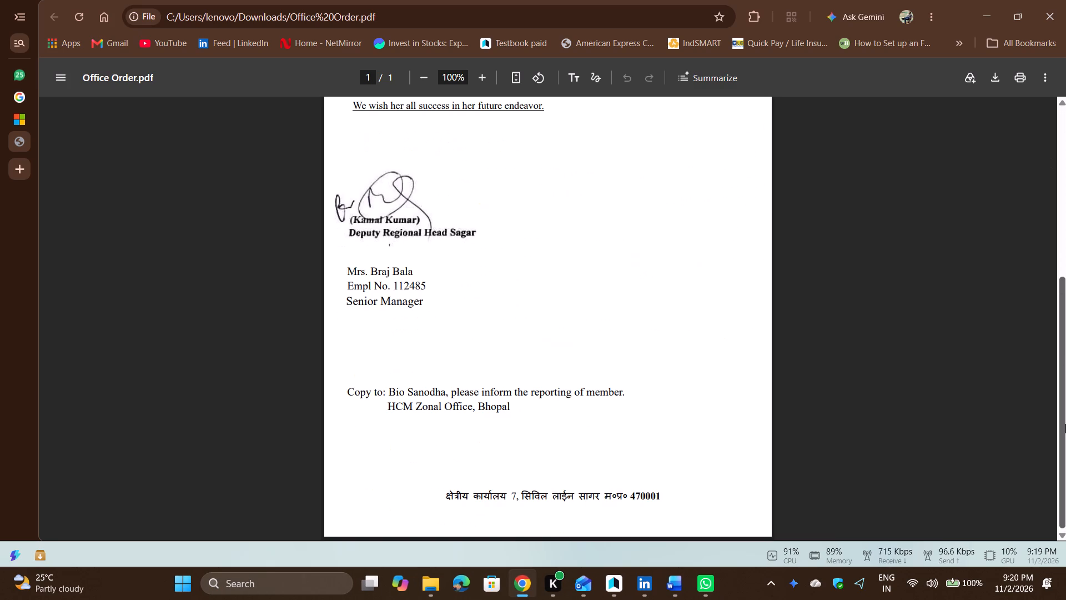
left_click_drag(1065, 409, 1033, 179)
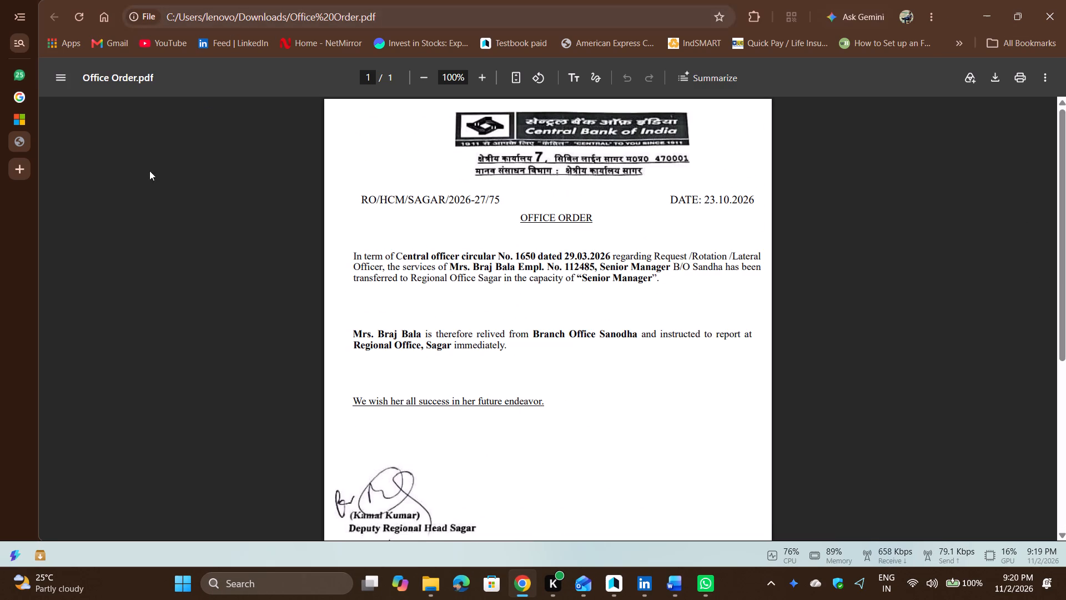
Search Google for "compress to 100 kb" in a new browser tab.
left_click(0, 175)
left_click(20, 172)
type("con")
key("BackSpace")
key("m")
type("press t")
key("BackSpace")
type("to")
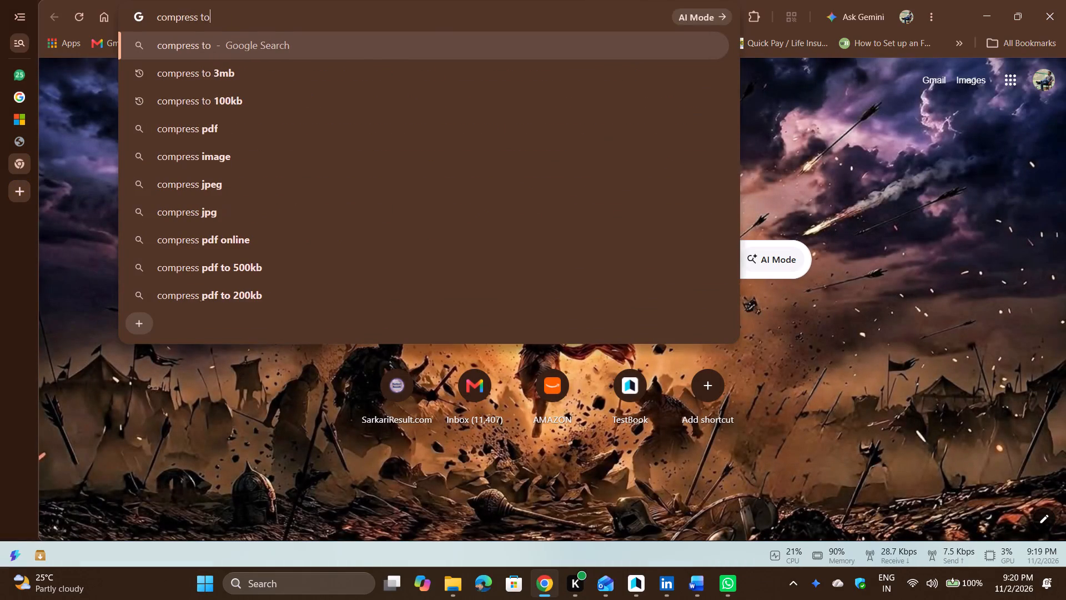
key("space")
type("110")
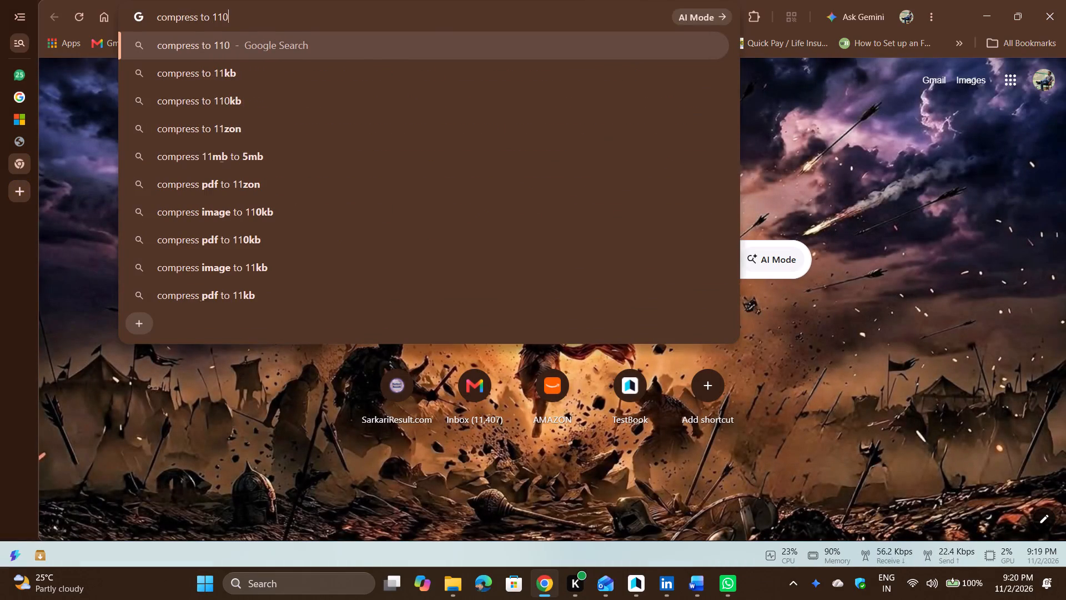
key("BackSpace")
key("BackSpace")
type("00 kb")
key("Return")
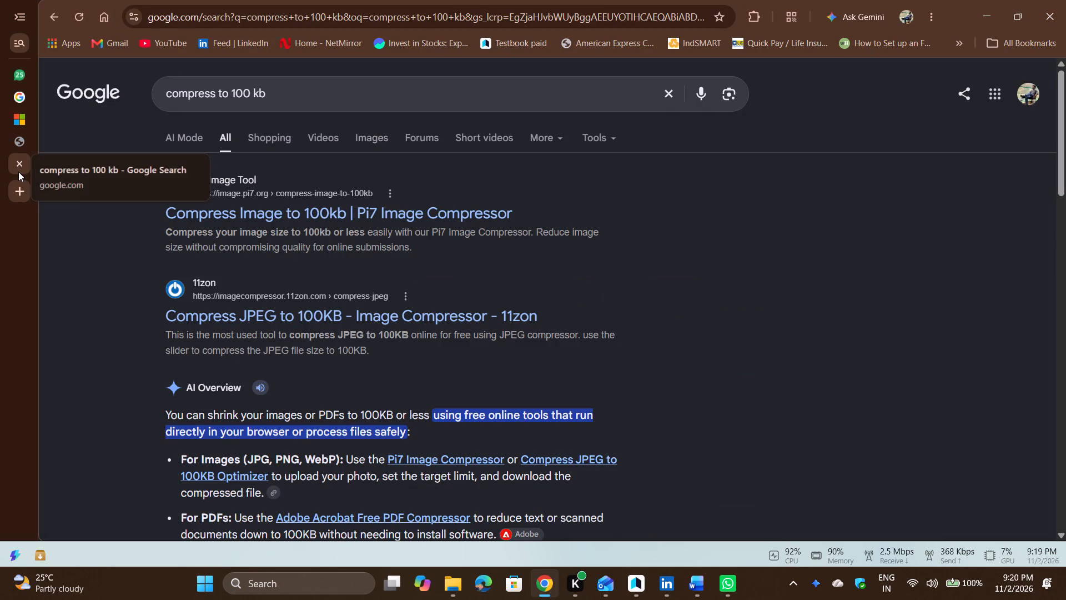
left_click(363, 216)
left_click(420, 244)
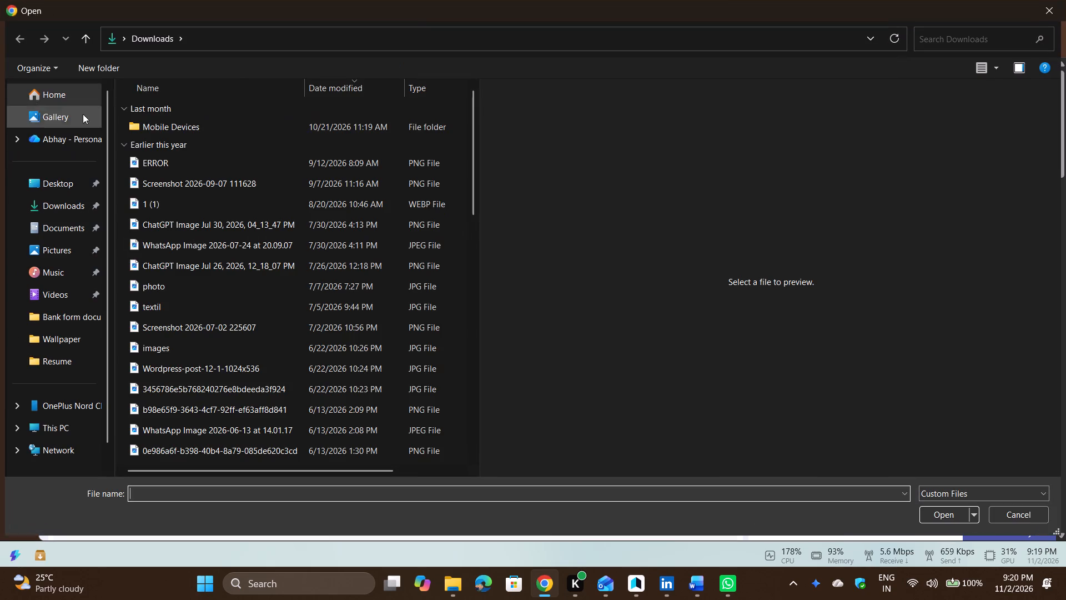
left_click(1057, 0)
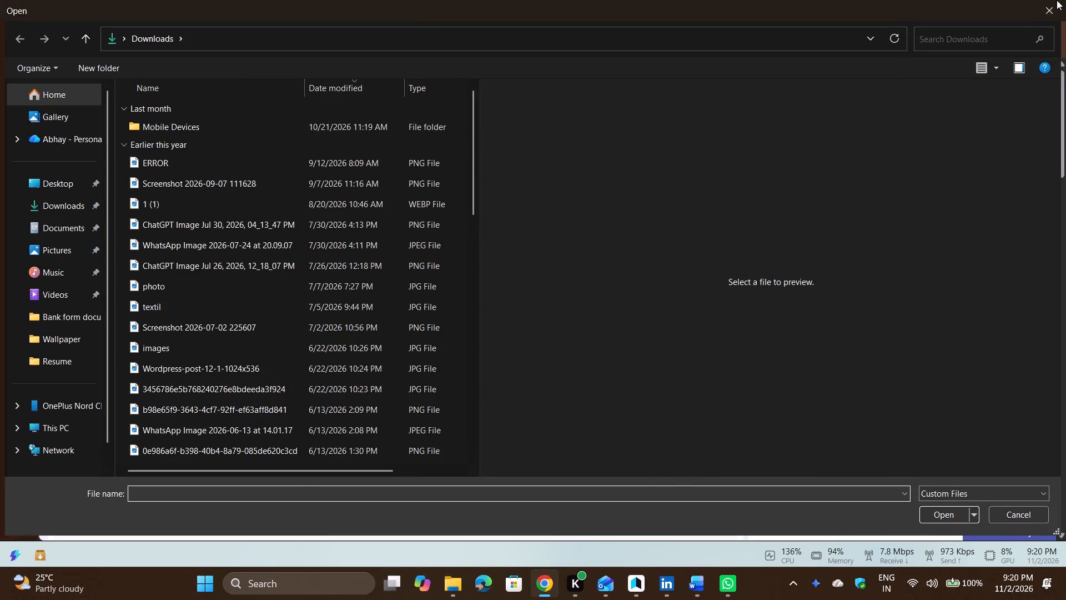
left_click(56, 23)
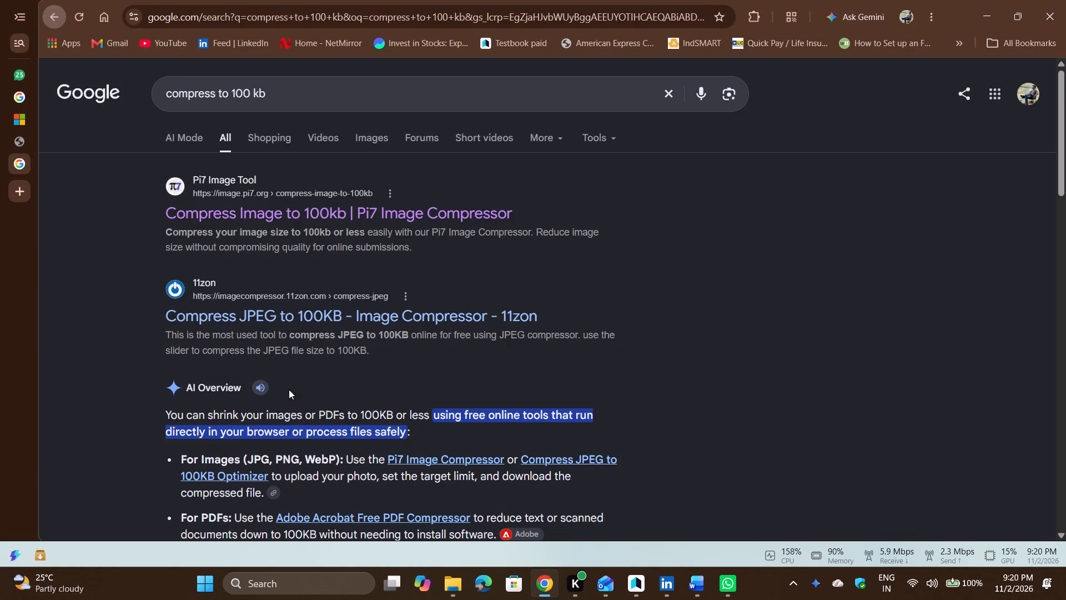
Refine the Google search to "compress to 100 kb pdf".
left_click(379, 93)
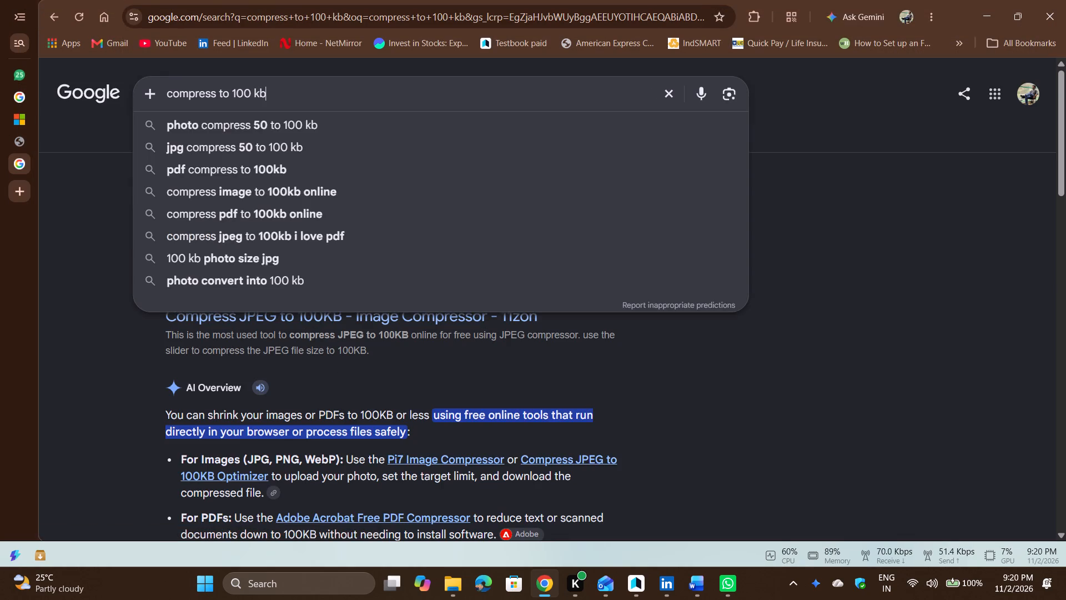
key("space")
type("p")
left_click(333, 123)
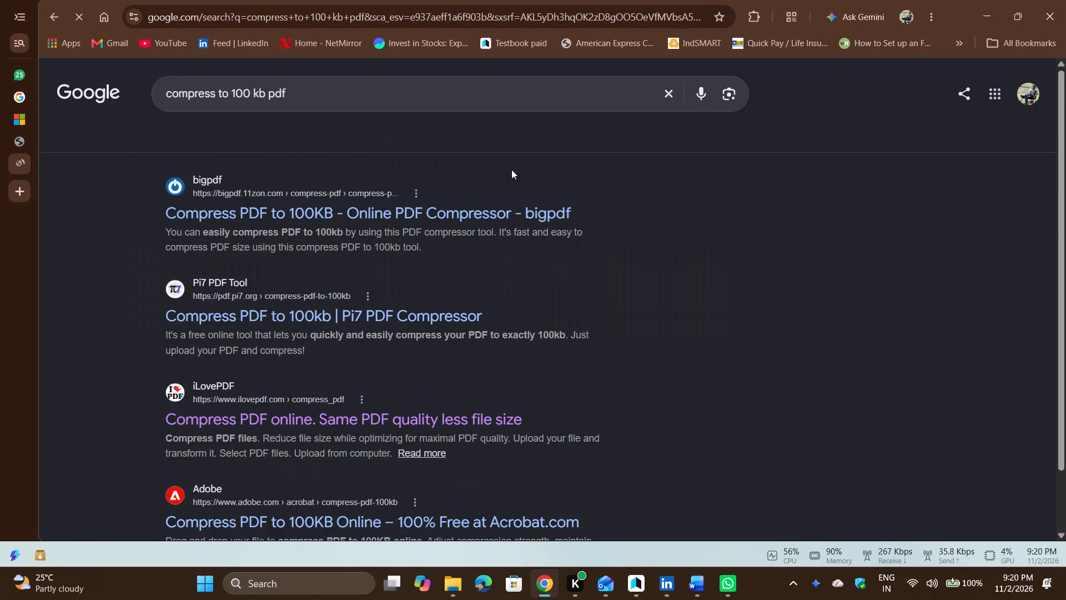
Open the bigpdf 11zon "Compress PDF to 100KB" tool from the search results and upload the Office Order PDF from Downloads.
left_click(356, 211)
left_click(456, 321)
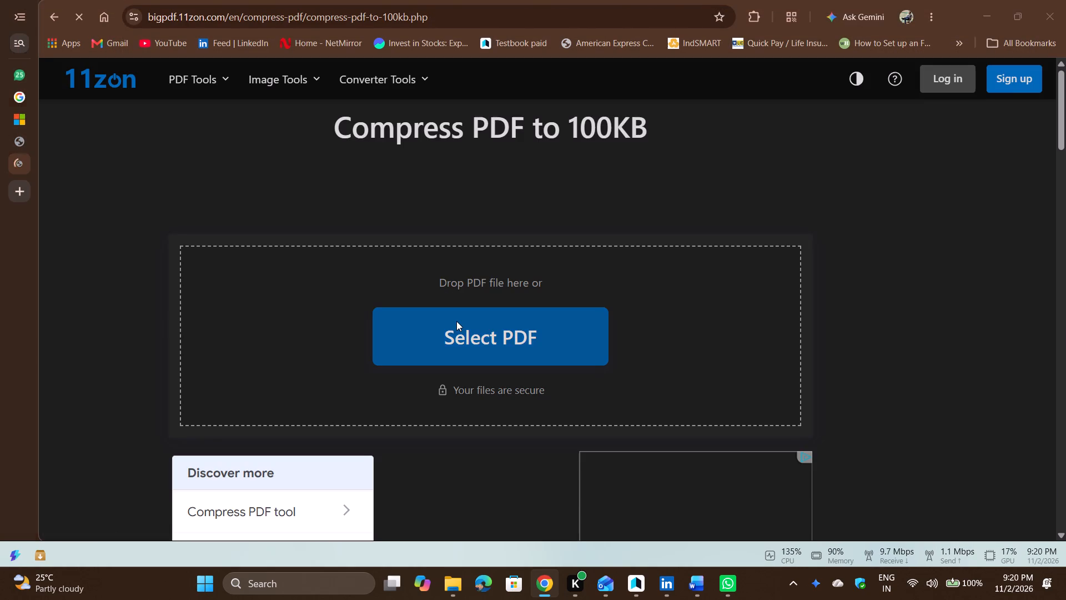
double_click(245, 130)
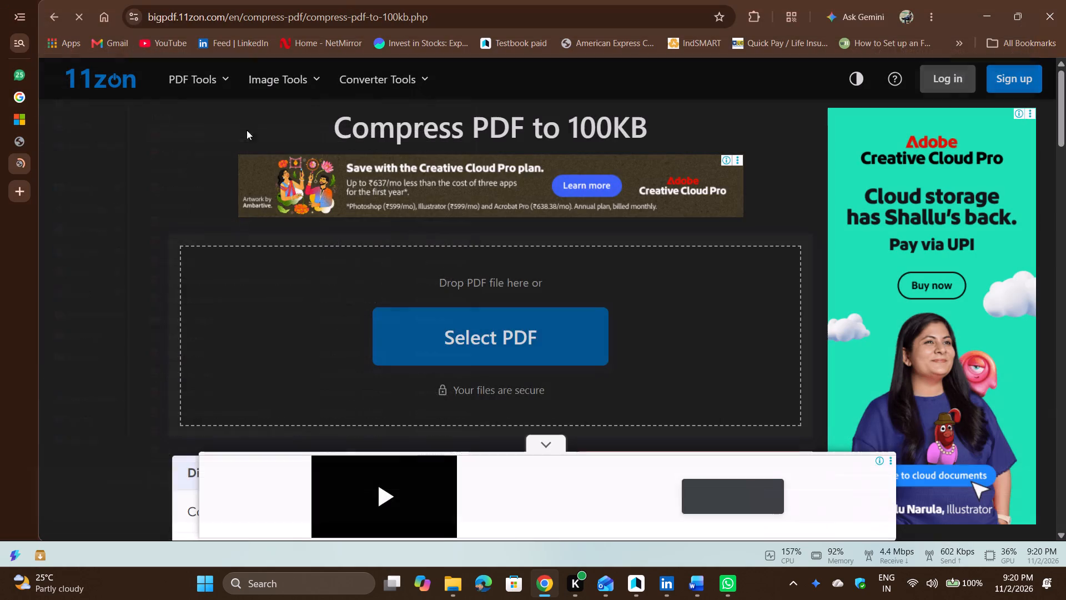
Download the compressed PDF and save it in Downloads under the file name Office_Order.
left_click(1065, 260)
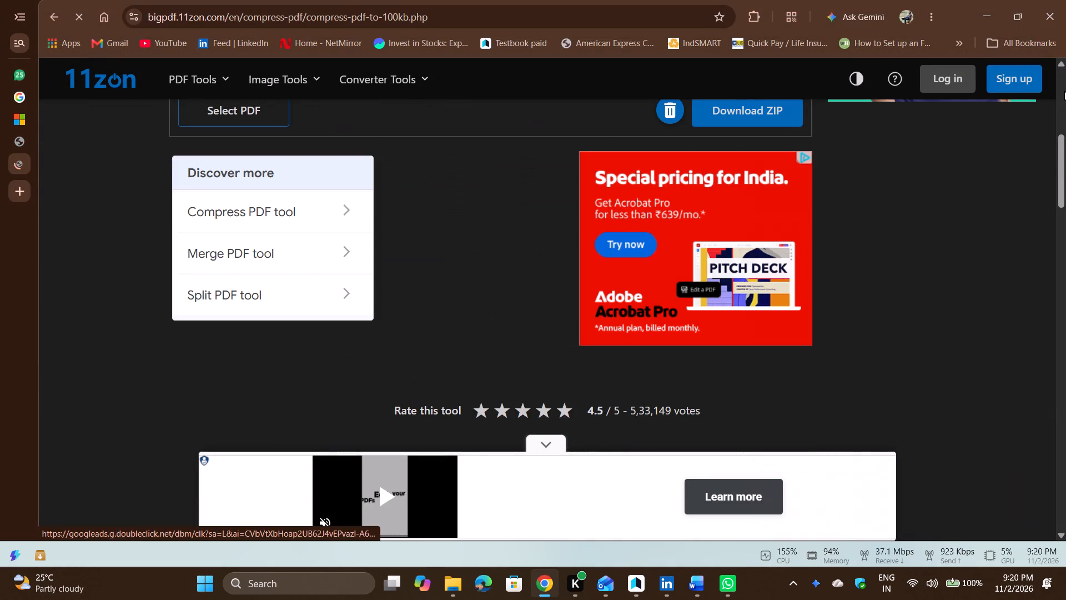
left_click_drag(1063, 163, 1061, 138)
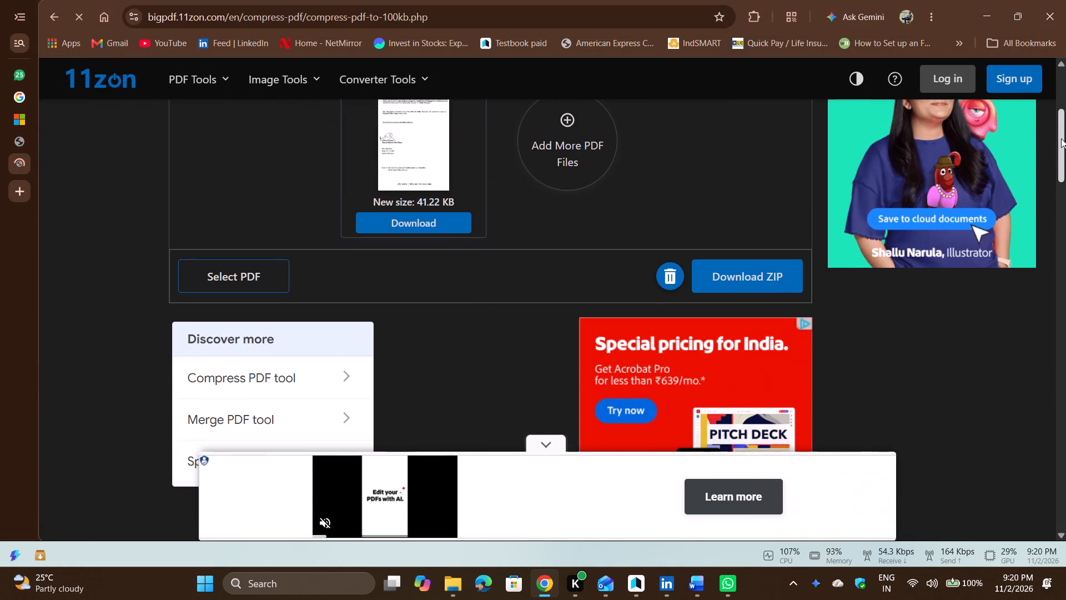
left_click_drag(1061, 138, 1061, 128)
left_click(431, 288)
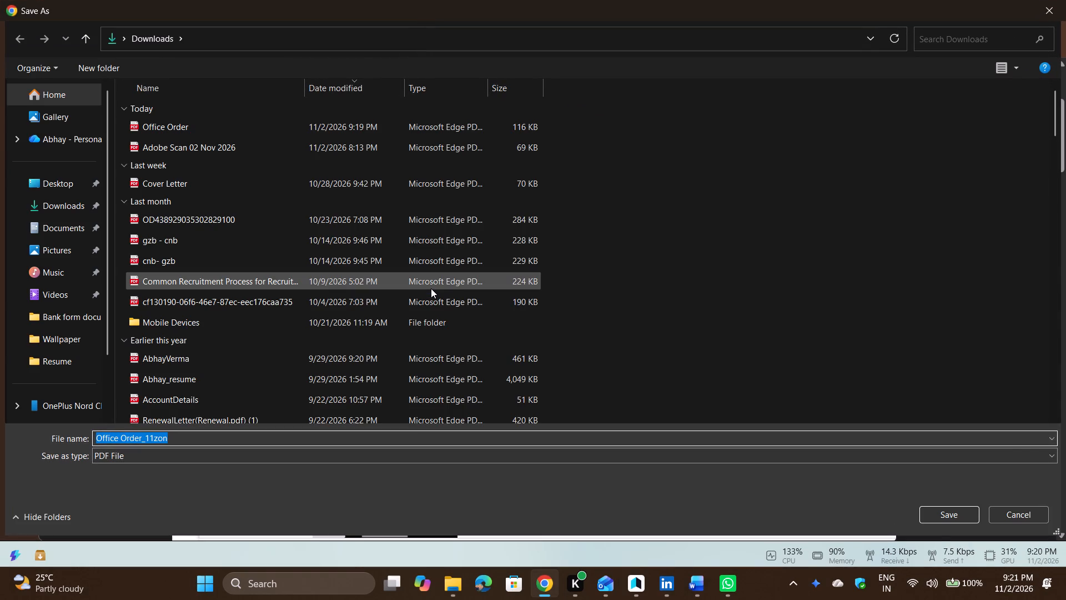
key("Right")
key("ctrl+BackSpace")
key("BackSpace")
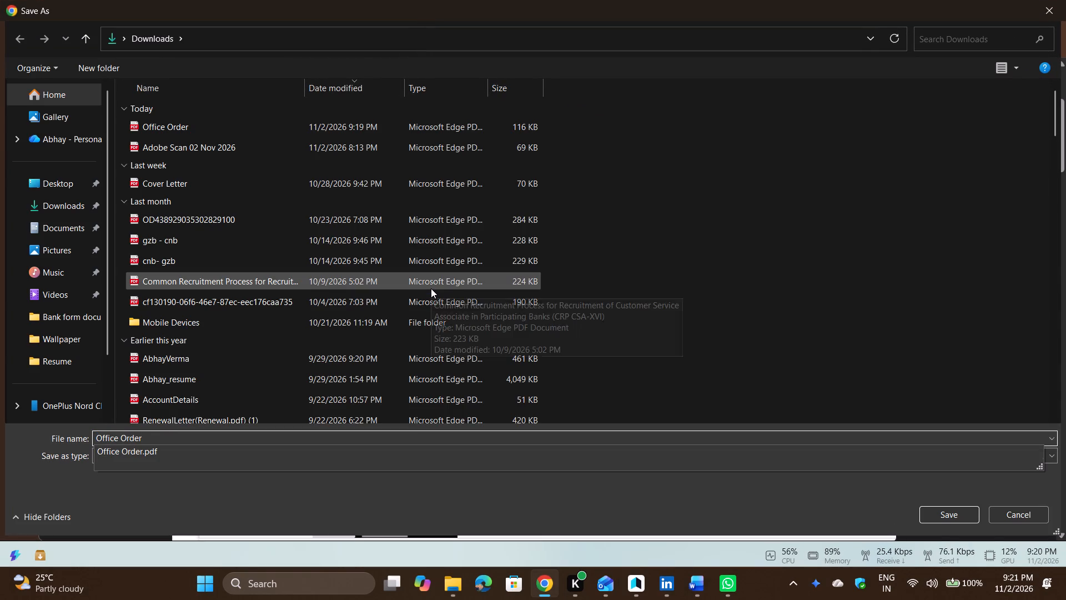
key("ctrl+Left")
key("BackSpace")
key("shift+underscore")
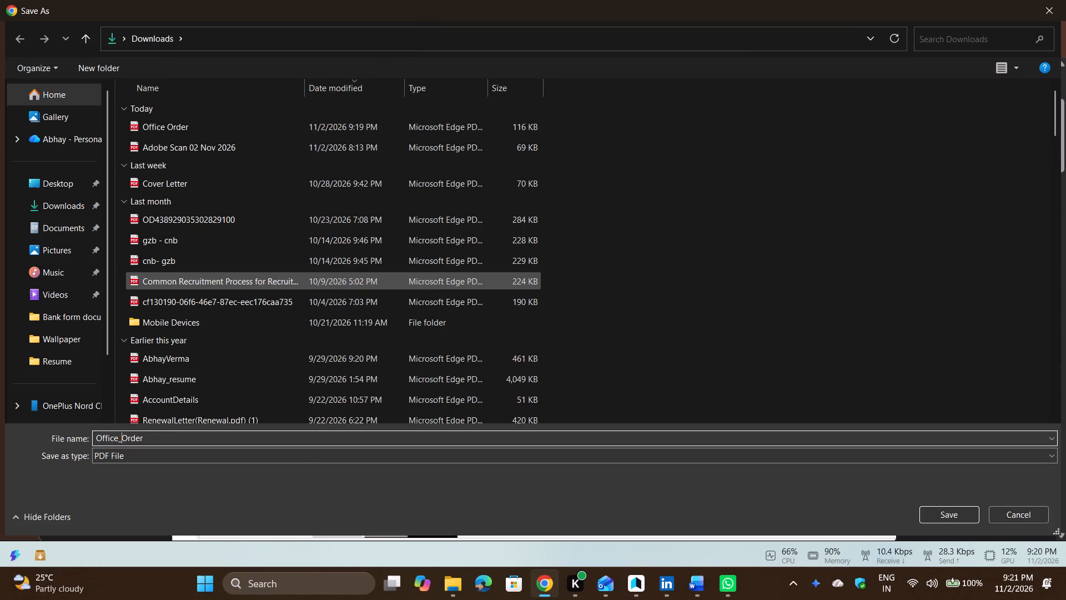
key("Return")
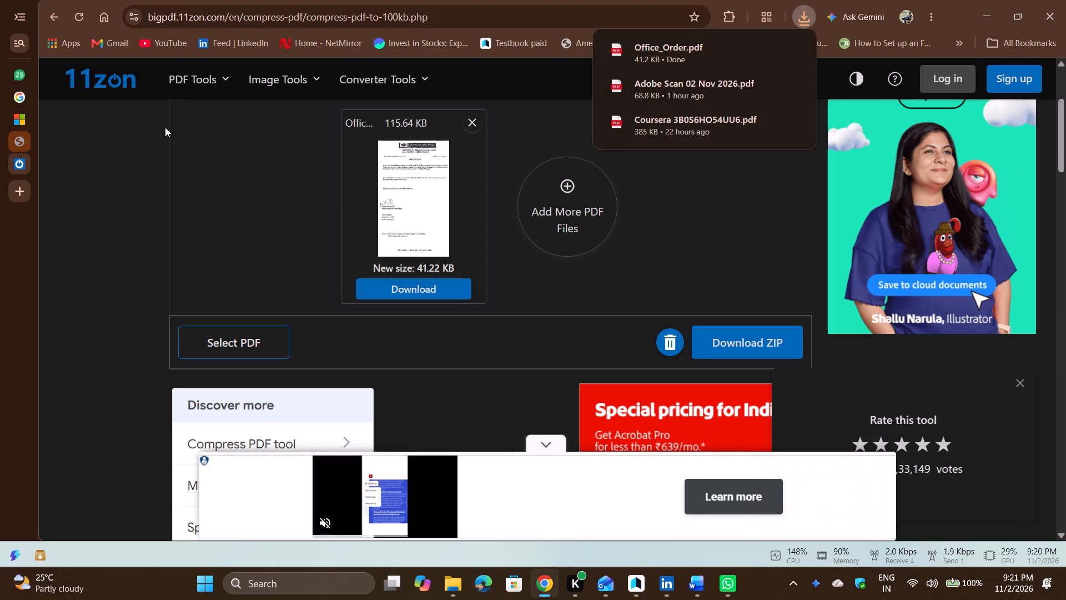
Open the downloaded Office_Order.pdf and check the compressed page from the letterhead down to the copy-to lines.
left_click(642, 60)
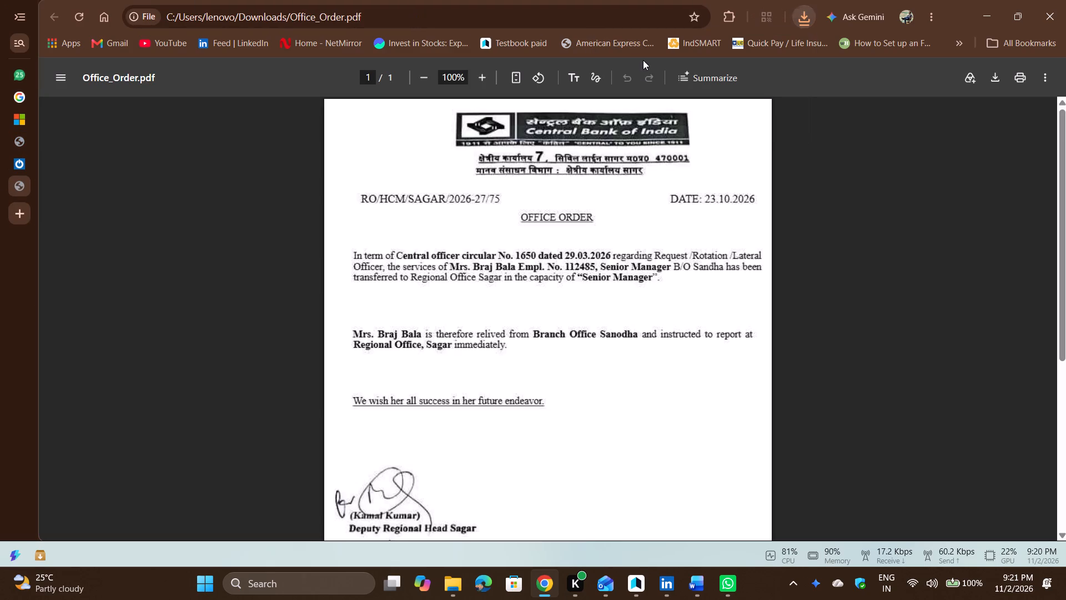
left_click(1065, 156)
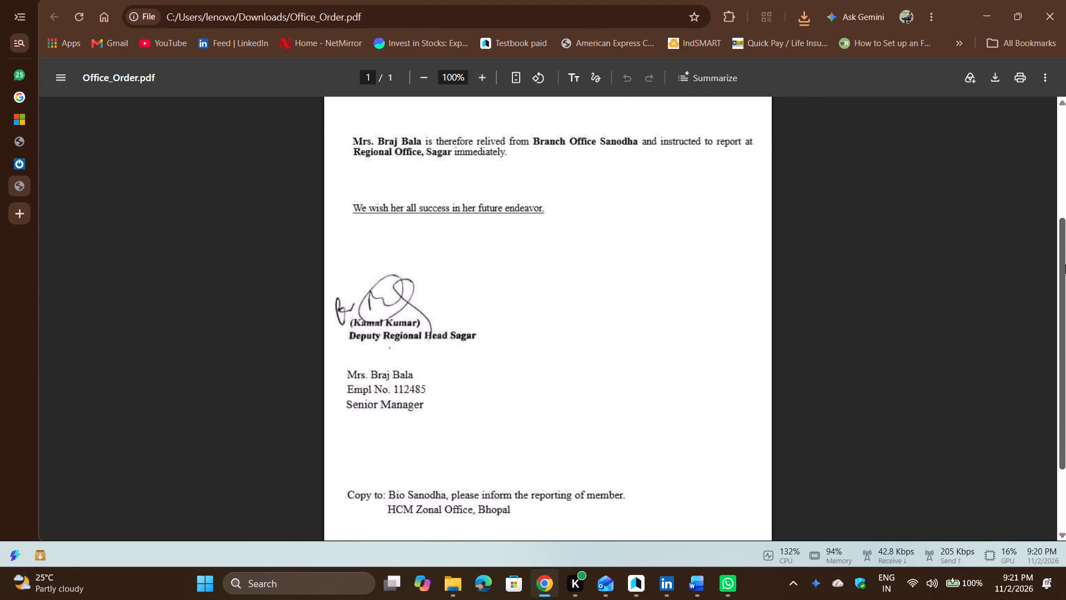